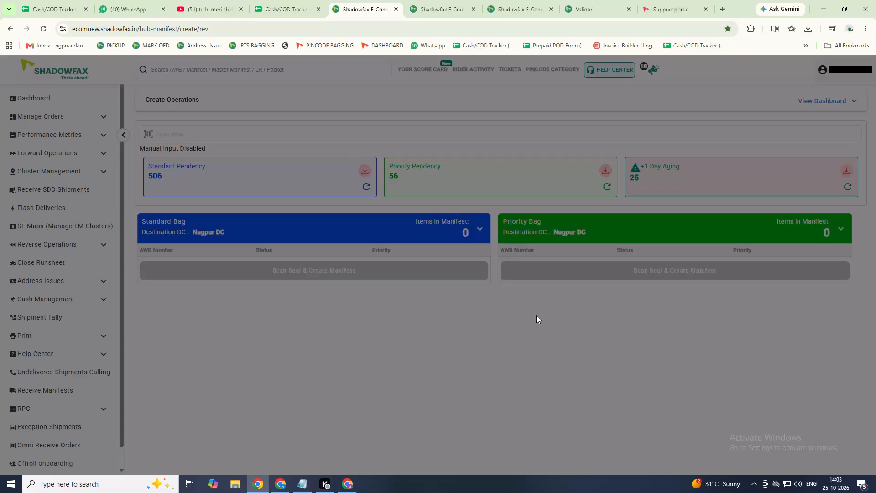
# Switch to the YouTube search results and clear the query "tu hi meri shab hai" from the search box.
pyautogui.click(204, 1)
pyautogui.scroll(2, 283, 228)
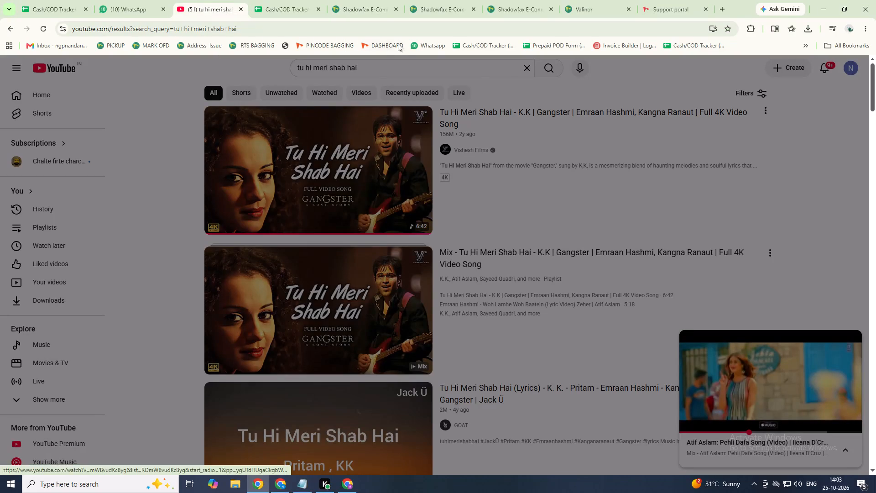
pyautogui.click(526, 70)
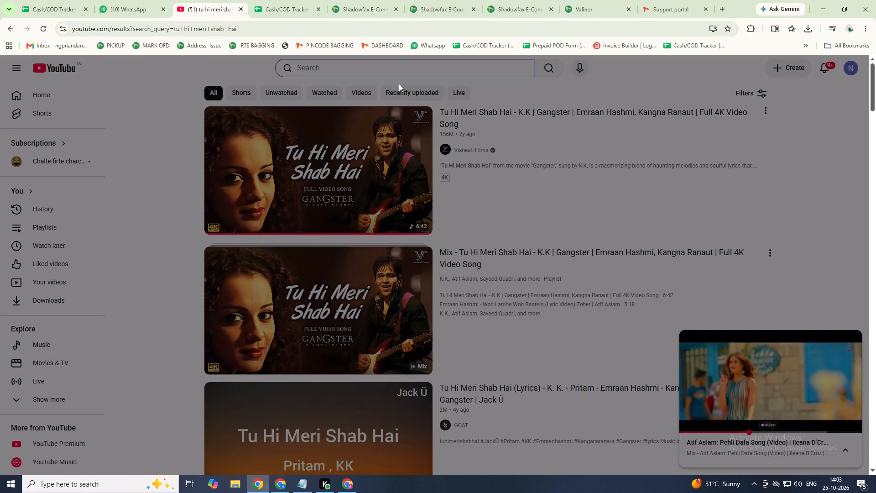
pyautogui.click(397, 75)
pyautogui.click(376, 73)
# Go back to the Atif Aslam Pehli Dafa video page and reload it.
pyautogui.click(10, 30)
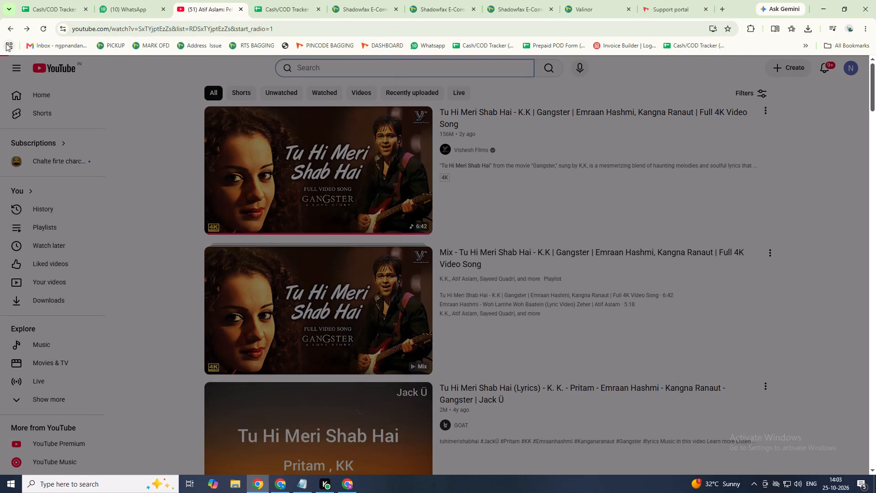
pyautogui.click(43, 35)
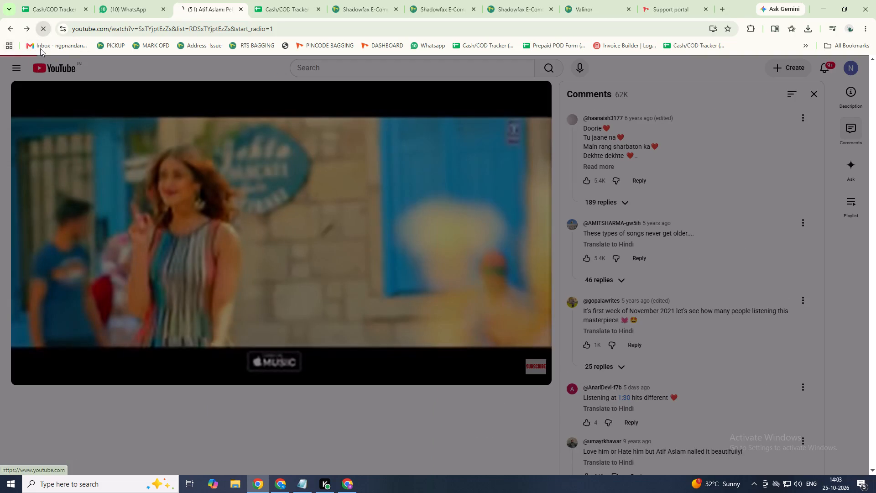
pyautogui.click(339, 72)
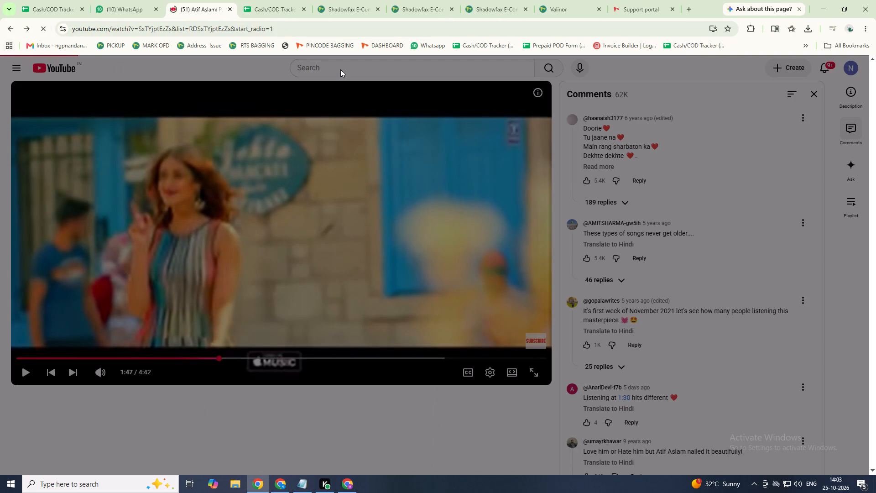
pyautogui.click(340, 69)
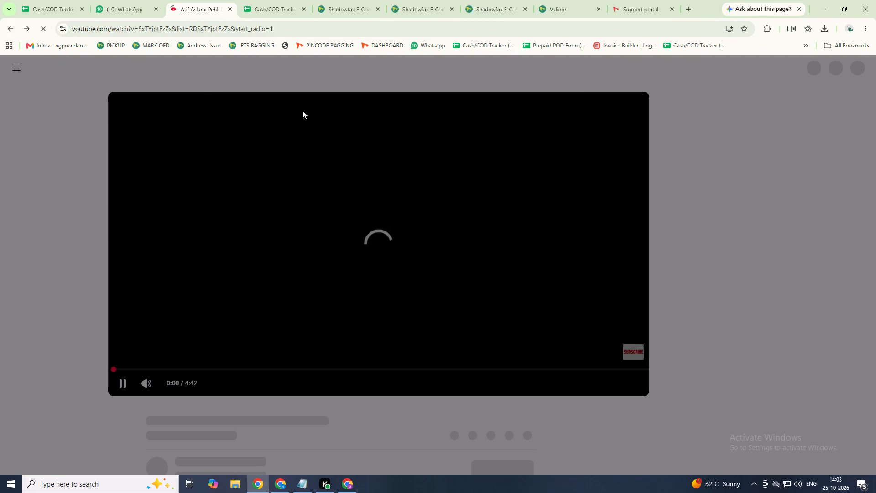
# Return to the Shadowfax Create Operations page for reverse manifests and activate the Scan Item field.
pyautogui.click(339, 0)
pyautogui.click(268, 133)
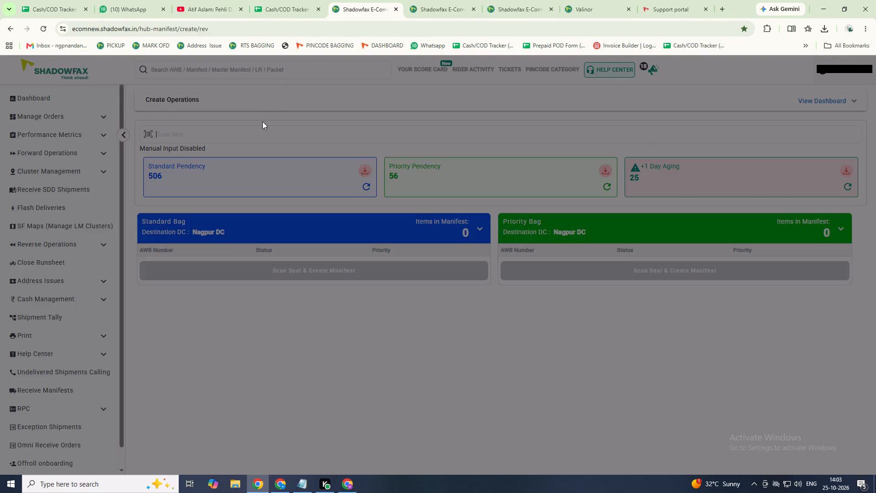
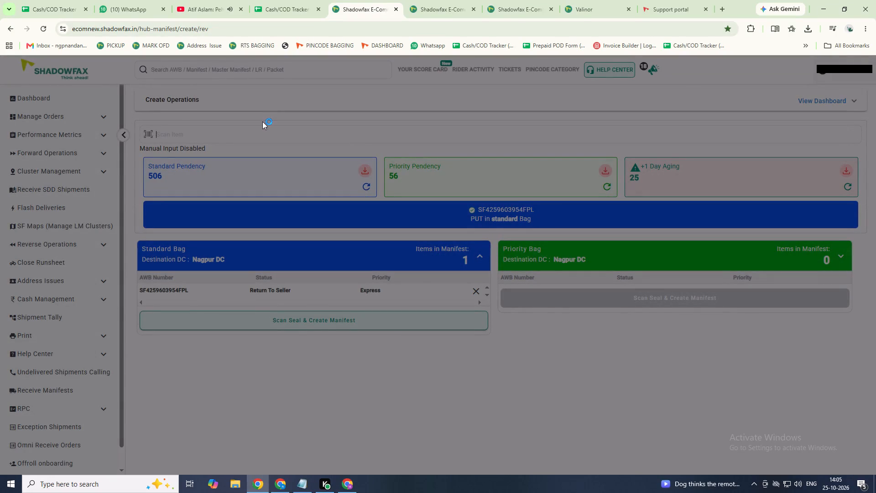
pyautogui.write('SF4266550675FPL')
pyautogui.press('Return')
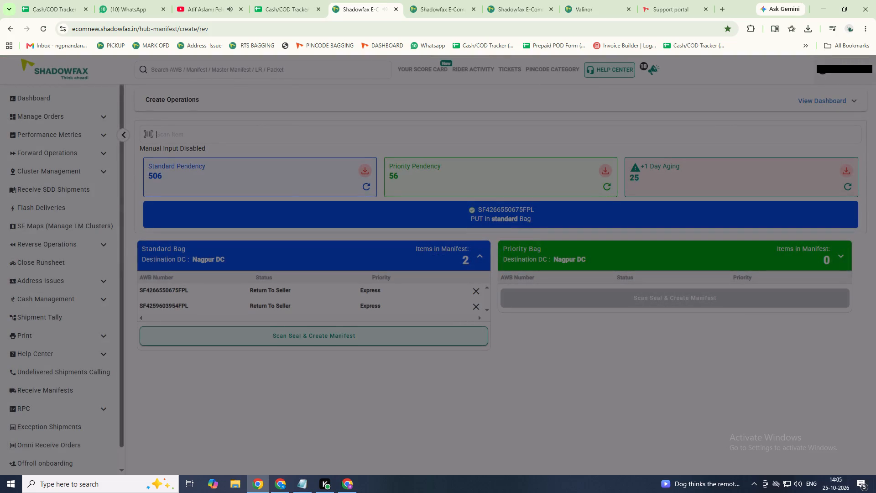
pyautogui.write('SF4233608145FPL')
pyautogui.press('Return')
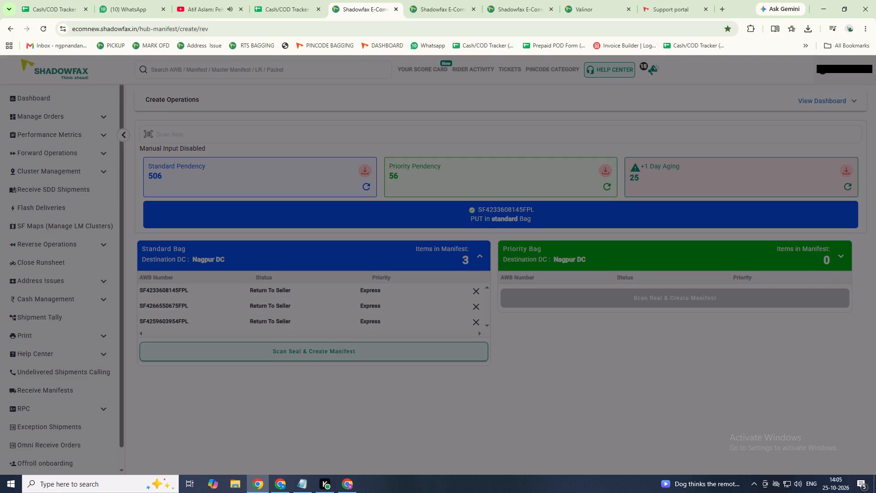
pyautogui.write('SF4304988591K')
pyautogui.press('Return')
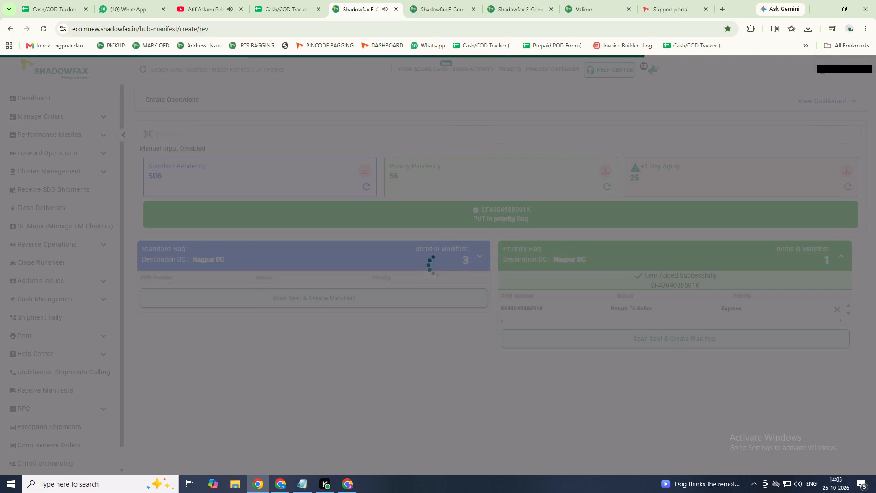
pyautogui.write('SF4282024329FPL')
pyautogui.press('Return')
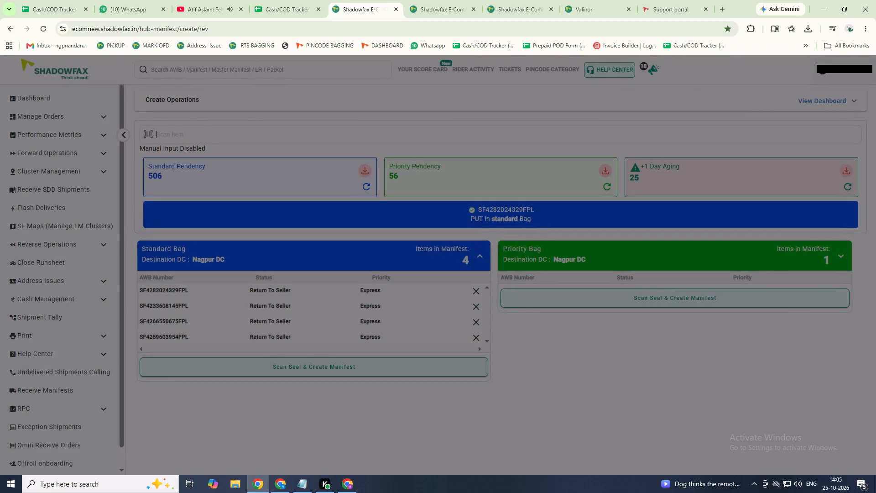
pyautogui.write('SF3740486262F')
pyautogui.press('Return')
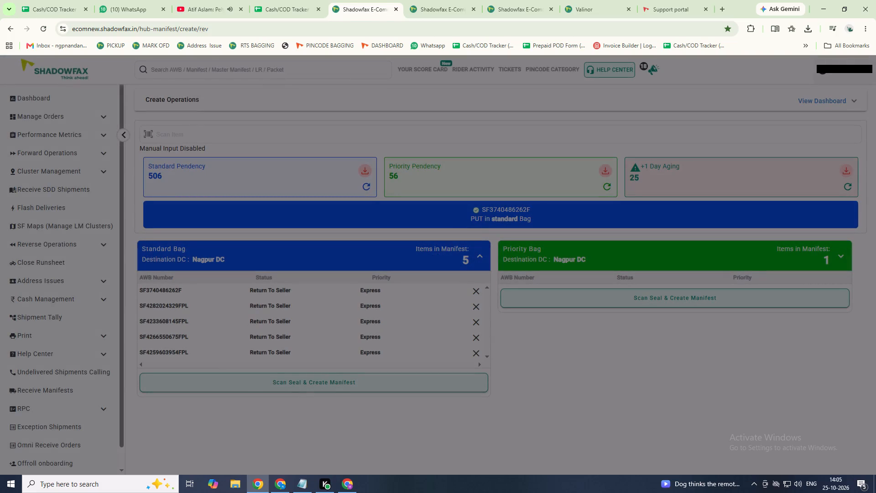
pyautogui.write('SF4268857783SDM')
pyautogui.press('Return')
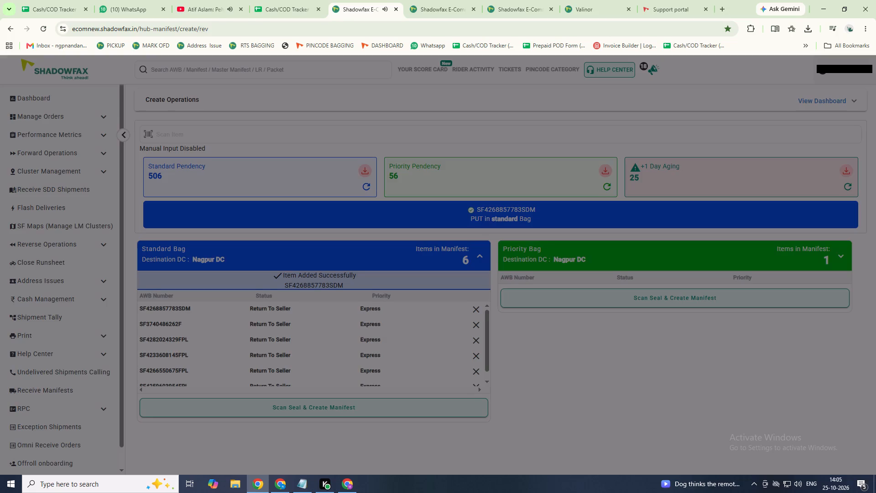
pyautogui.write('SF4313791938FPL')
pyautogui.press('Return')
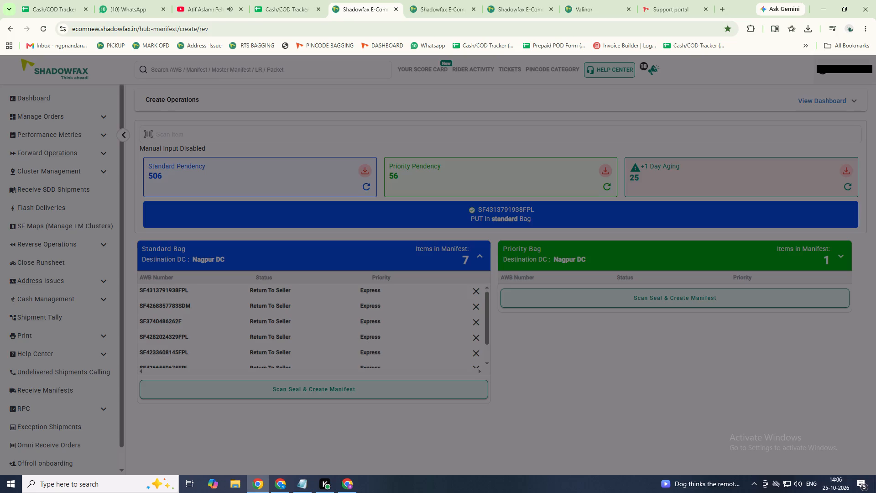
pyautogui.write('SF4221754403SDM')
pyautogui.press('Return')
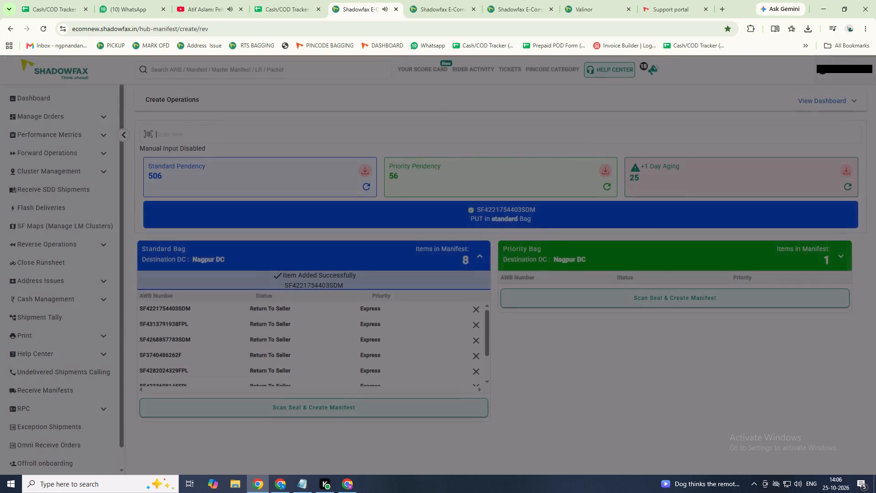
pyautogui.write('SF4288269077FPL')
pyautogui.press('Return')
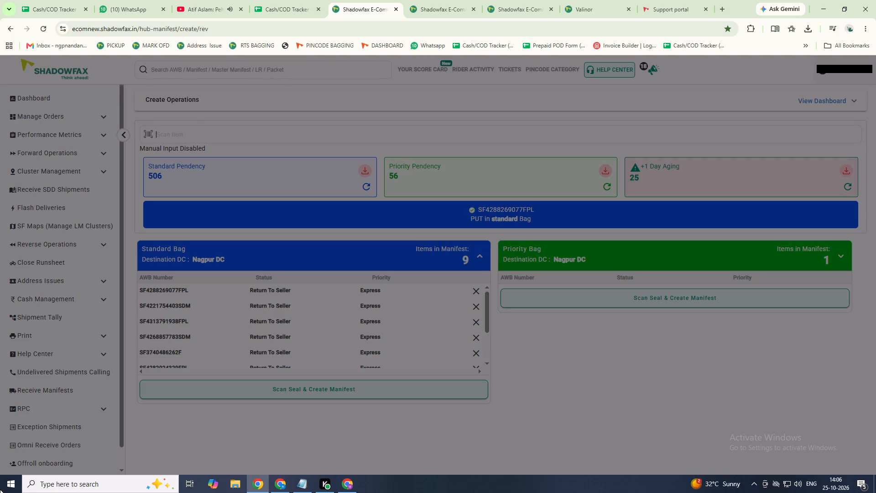
# Create the manifest for the standard bag to Nagpur DC with blue seal HDRY23496028.
pyautogui.click(217, 393)
pyautogui.doubleClick(380, 275)
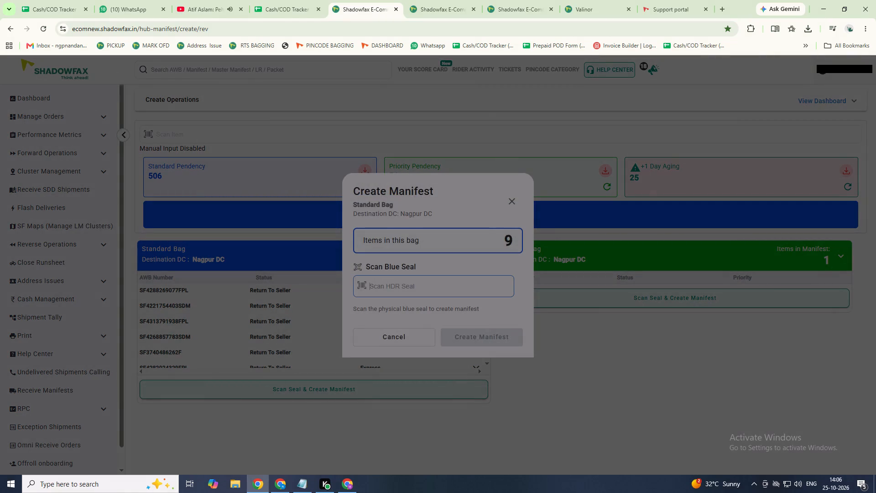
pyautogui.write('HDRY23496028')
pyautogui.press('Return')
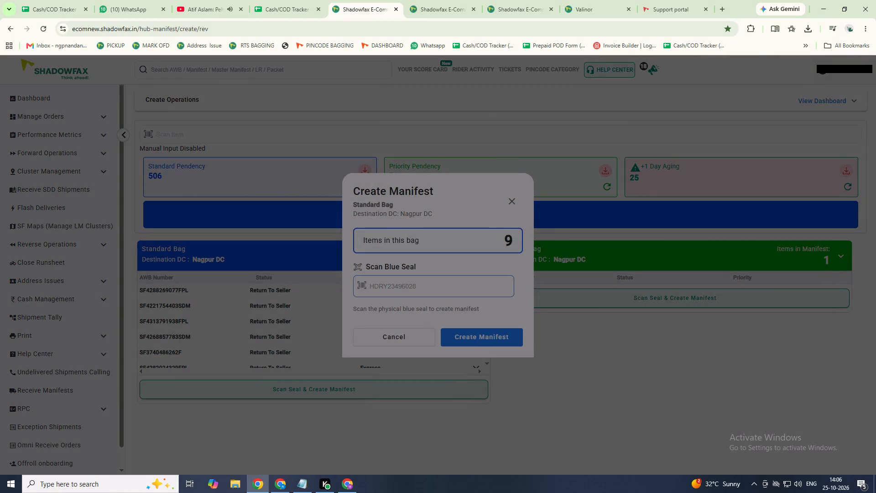
pyautogui.click(468, 335)
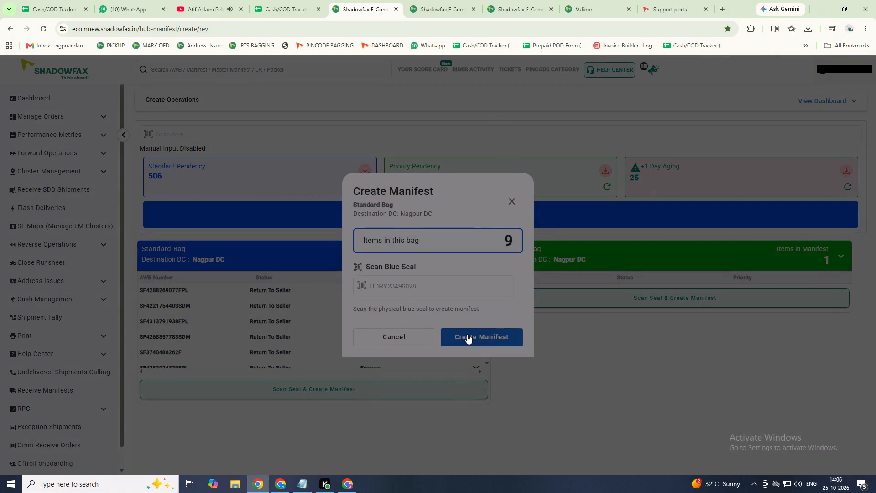
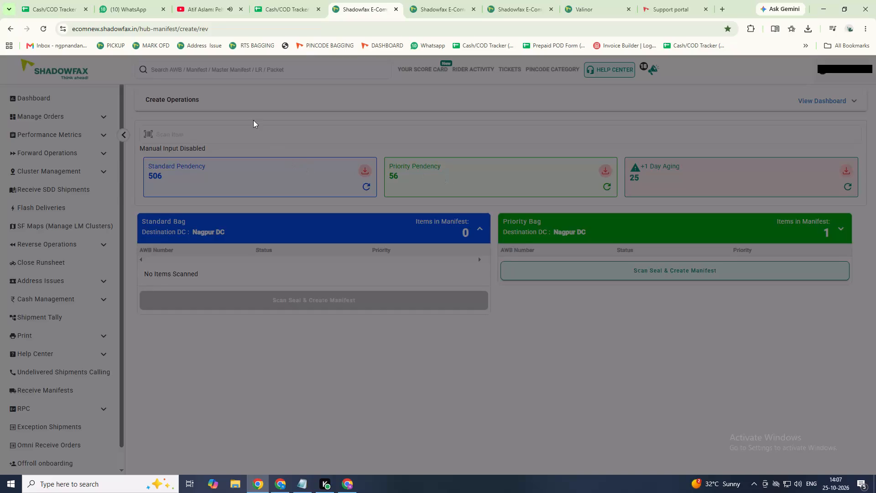
pyautogui.click(253, 126)
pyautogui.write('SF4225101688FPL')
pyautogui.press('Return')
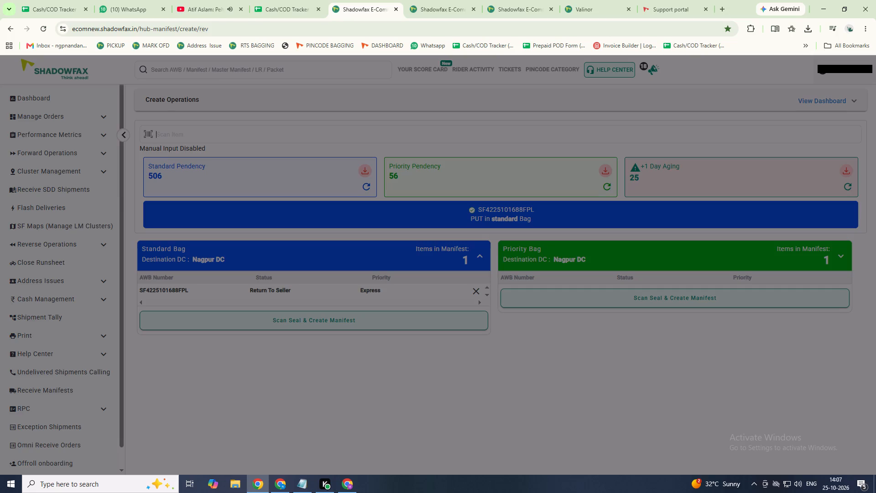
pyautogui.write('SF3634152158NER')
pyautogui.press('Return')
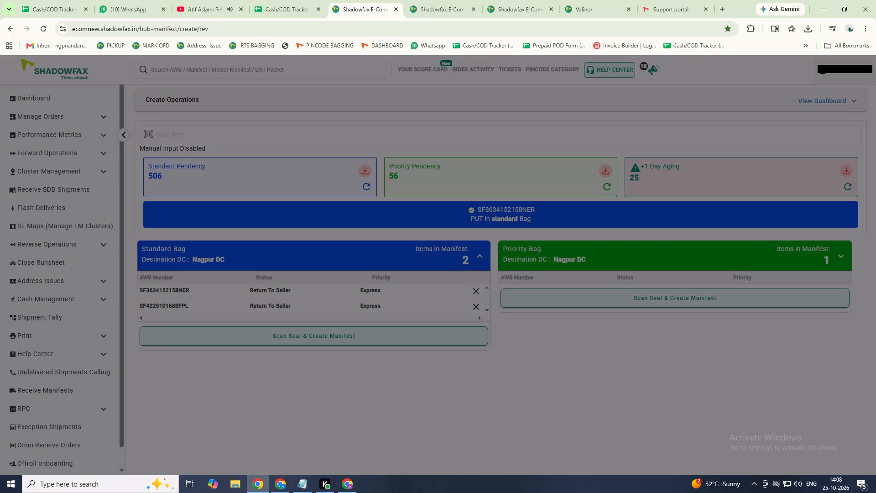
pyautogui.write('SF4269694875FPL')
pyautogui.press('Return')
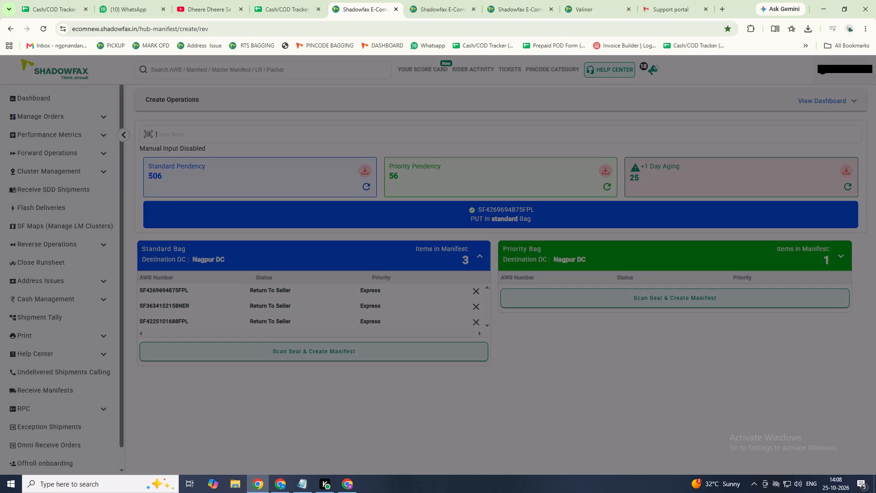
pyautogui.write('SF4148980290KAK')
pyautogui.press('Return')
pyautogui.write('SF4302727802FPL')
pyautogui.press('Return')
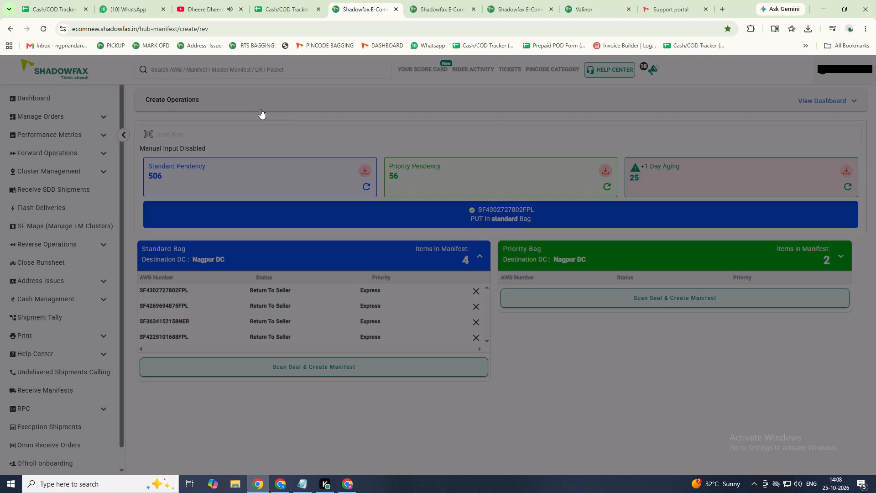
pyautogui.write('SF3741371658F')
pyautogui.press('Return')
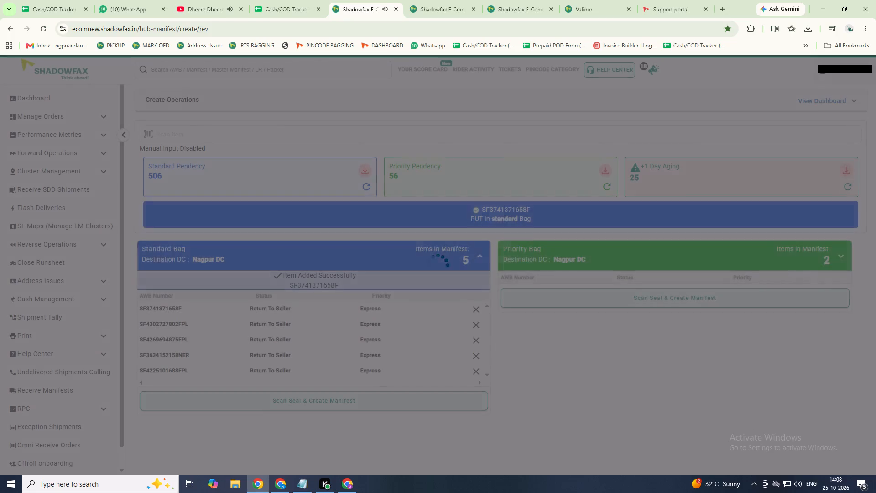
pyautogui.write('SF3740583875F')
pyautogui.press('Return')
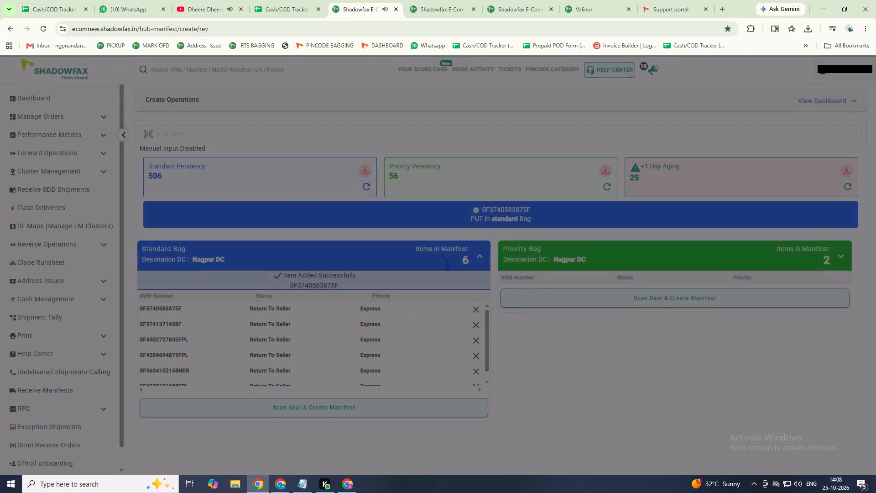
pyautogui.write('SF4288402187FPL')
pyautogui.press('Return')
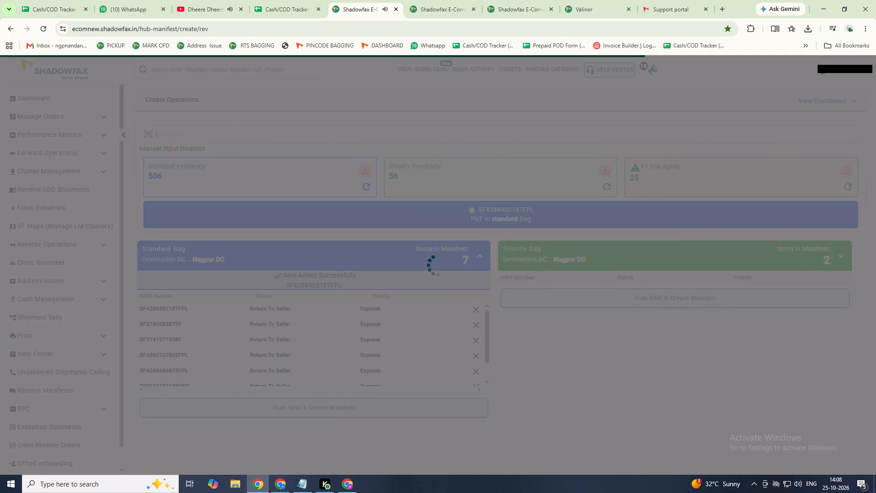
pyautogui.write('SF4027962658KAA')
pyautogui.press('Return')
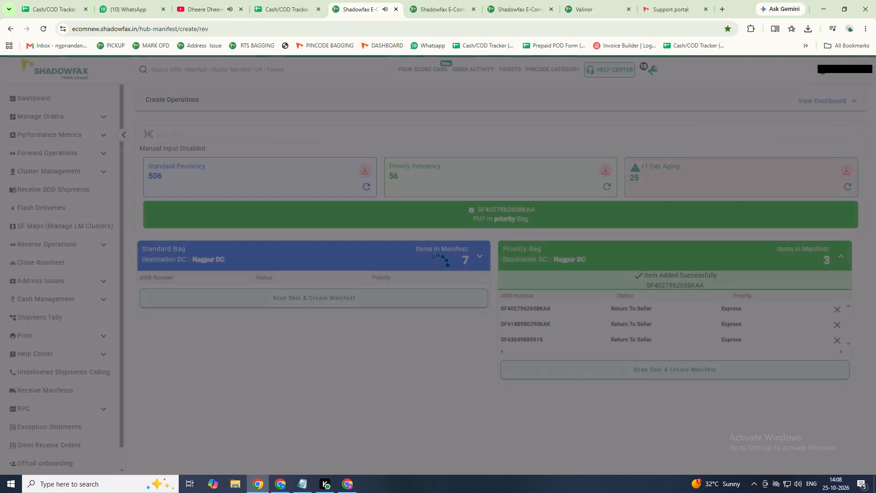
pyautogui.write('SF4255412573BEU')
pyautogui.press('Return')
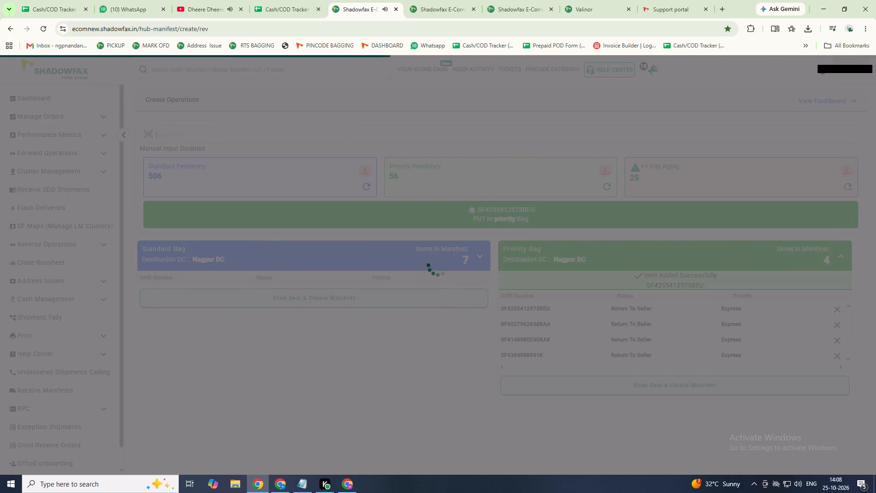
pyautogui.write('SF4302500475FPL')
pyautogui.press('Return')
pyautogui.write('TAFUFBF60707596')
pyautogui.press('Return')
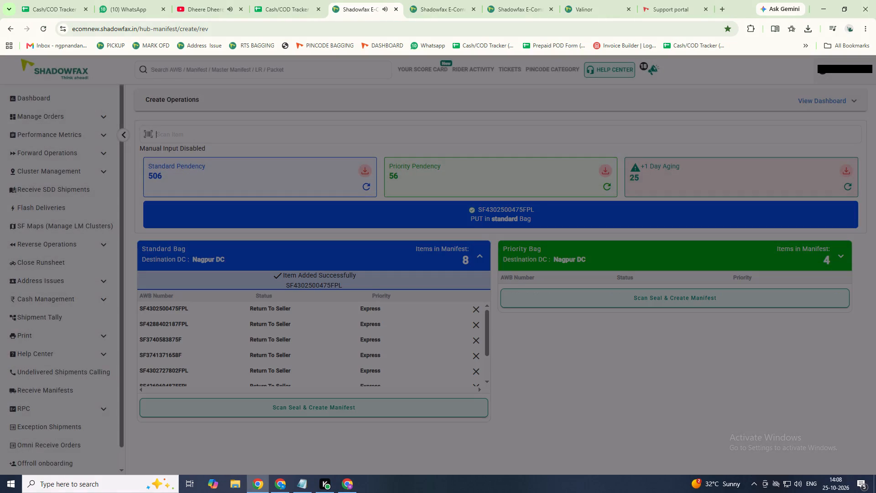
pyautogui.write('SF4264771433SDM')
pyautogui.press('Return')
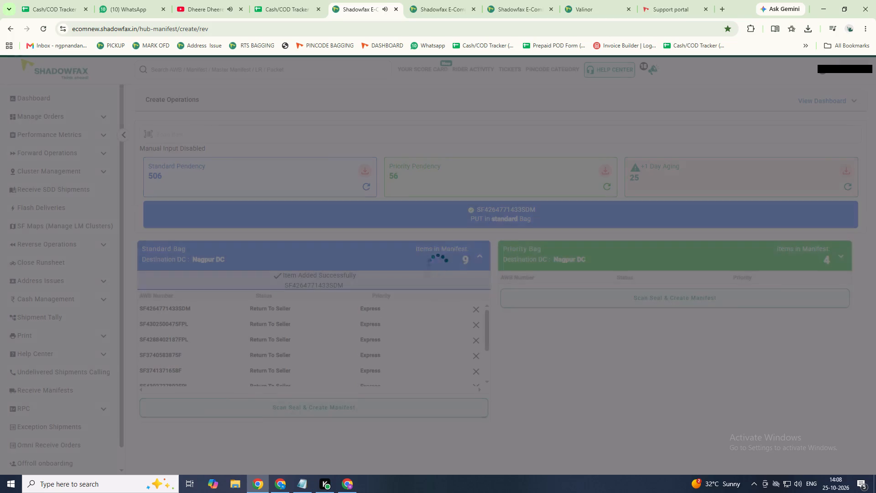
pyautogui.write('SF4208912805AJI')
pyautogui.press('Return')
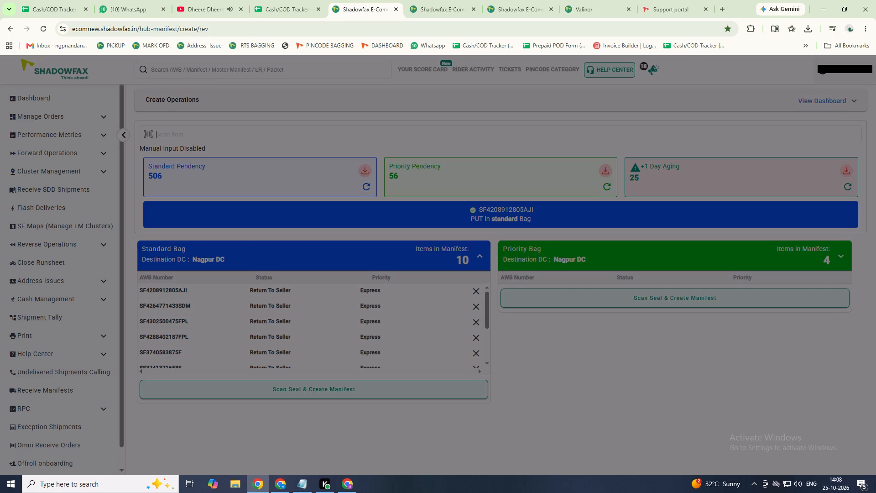
# Create the manifest for the standard bag to Nagpur DC with blue seal HDRY23496027.
pyautogui.click(346, 383)
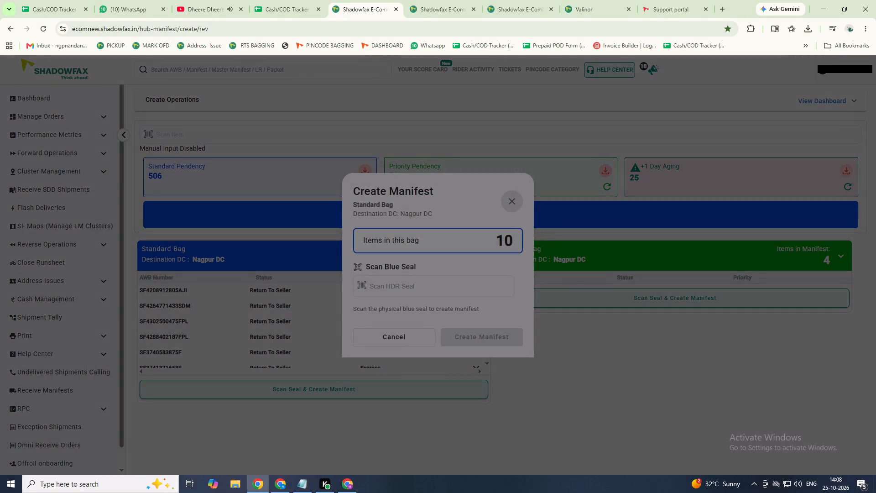
pyautogui.click(374, 289)
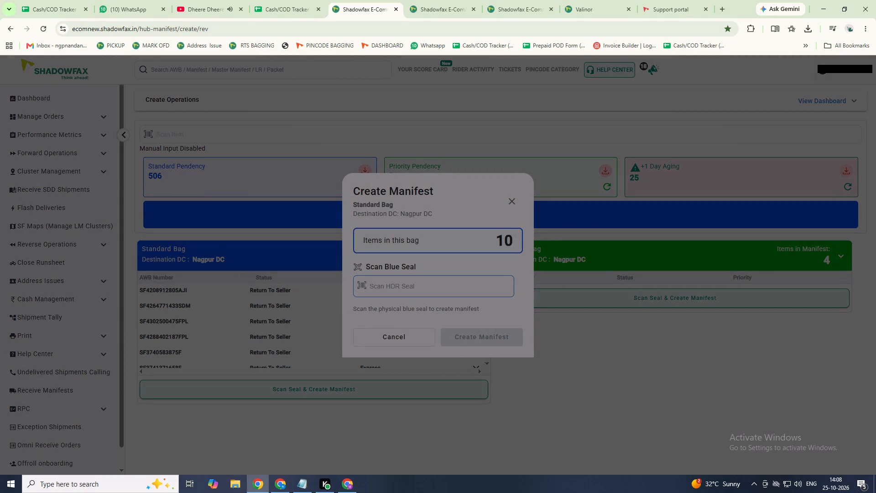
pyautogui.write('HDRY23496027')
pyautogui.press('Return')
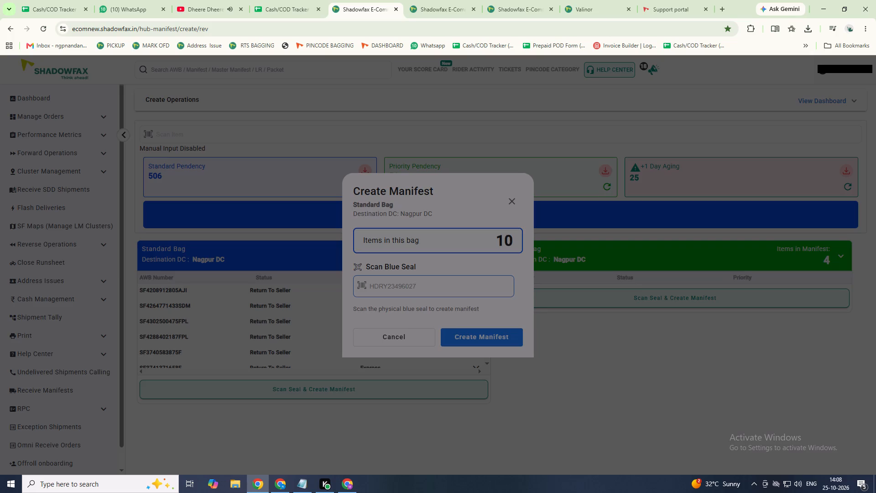
pyautogui.click(466, 338)
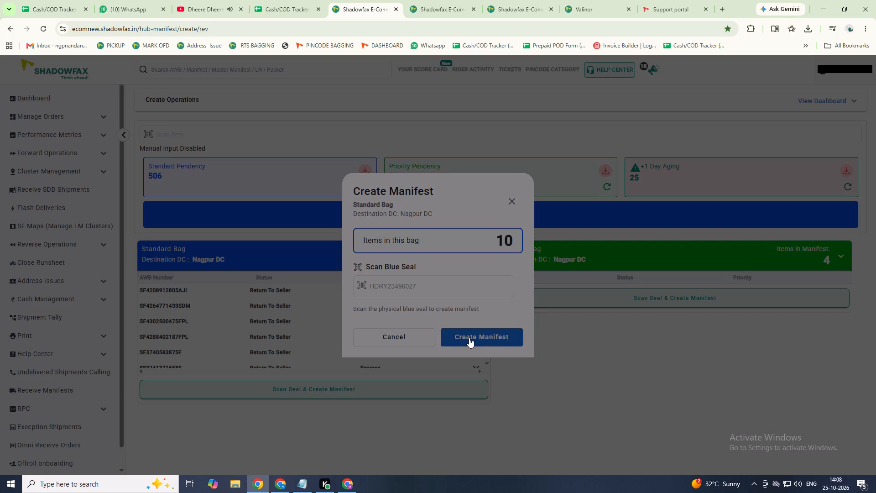
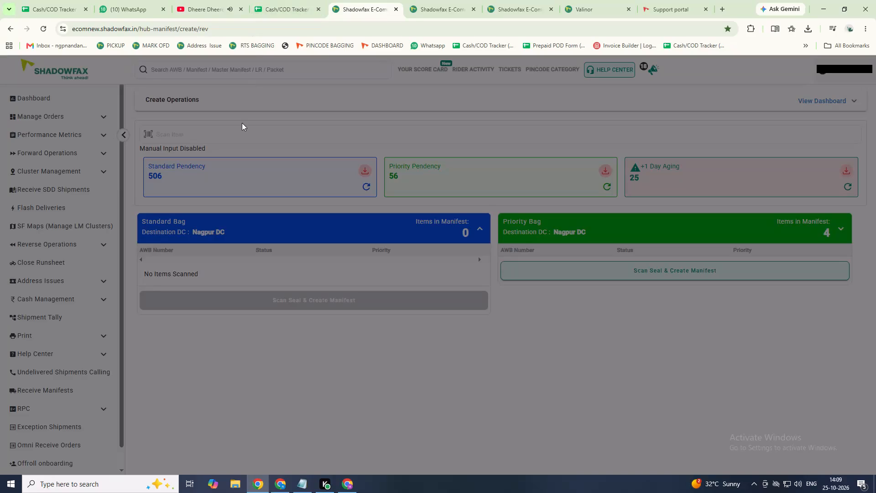
pyautogui.click(242, 123)
pyautogui.click(243, 134)
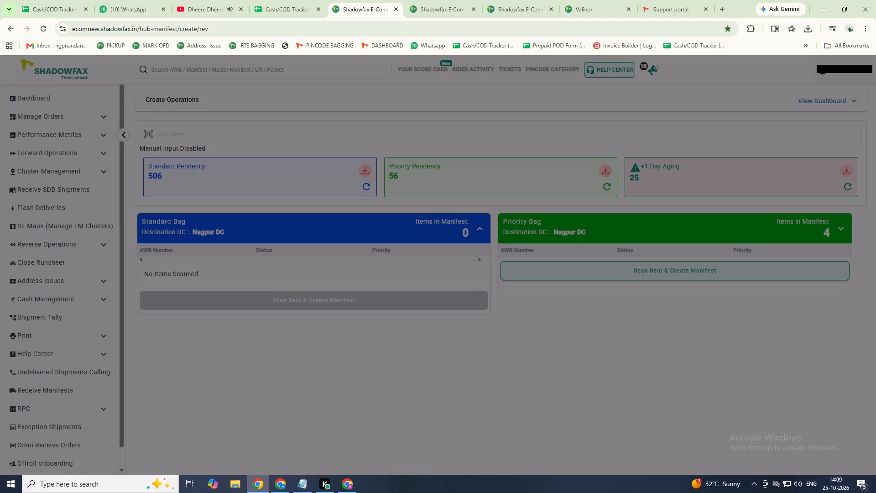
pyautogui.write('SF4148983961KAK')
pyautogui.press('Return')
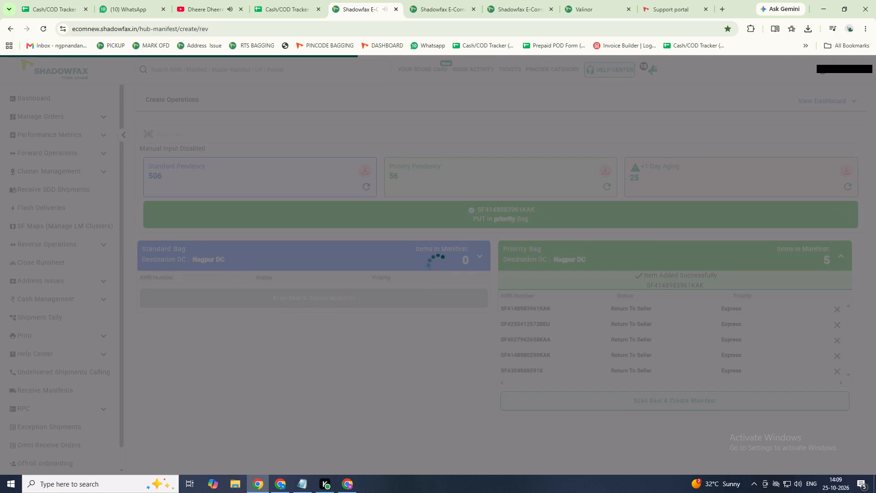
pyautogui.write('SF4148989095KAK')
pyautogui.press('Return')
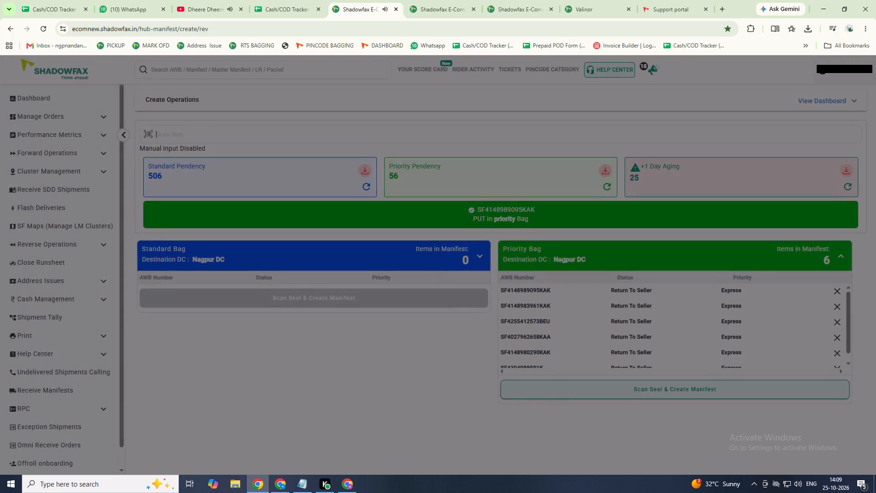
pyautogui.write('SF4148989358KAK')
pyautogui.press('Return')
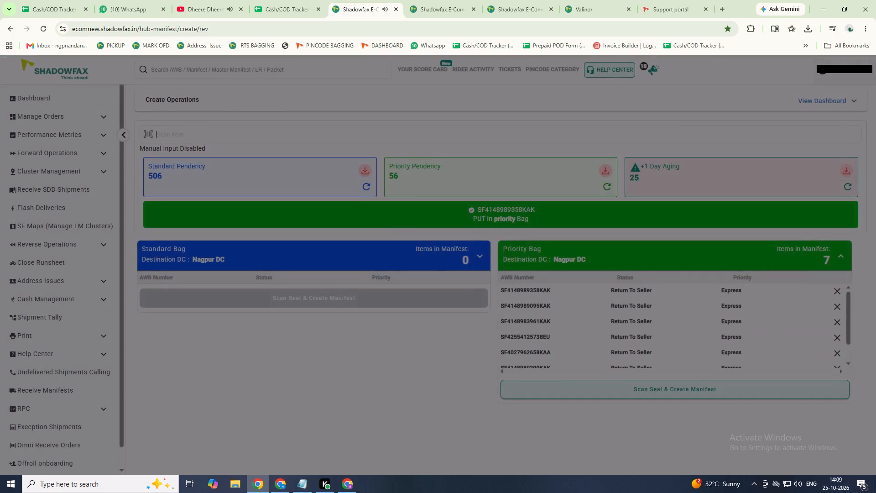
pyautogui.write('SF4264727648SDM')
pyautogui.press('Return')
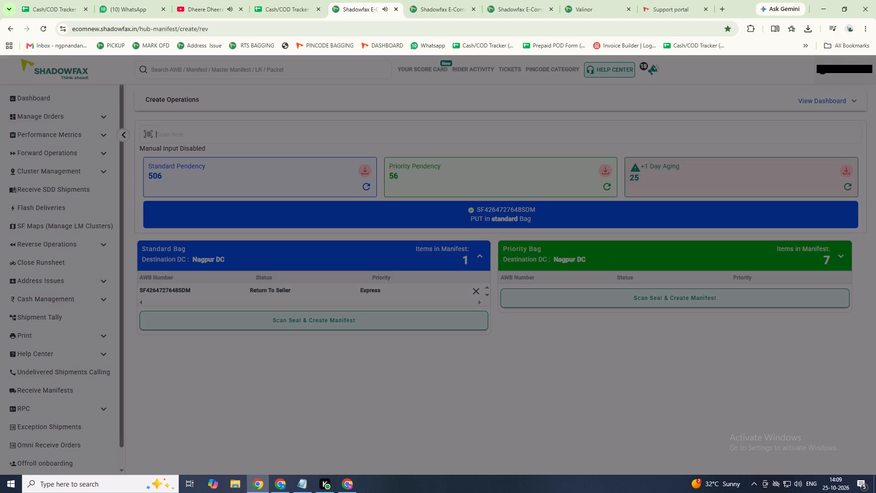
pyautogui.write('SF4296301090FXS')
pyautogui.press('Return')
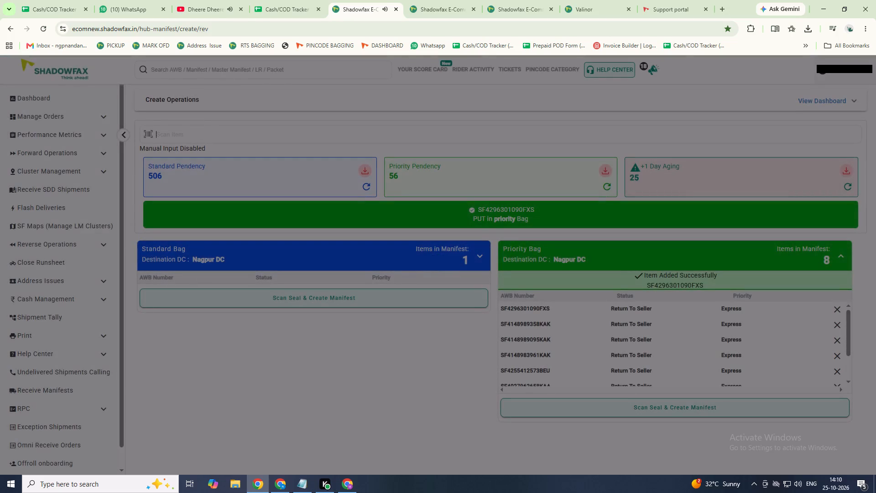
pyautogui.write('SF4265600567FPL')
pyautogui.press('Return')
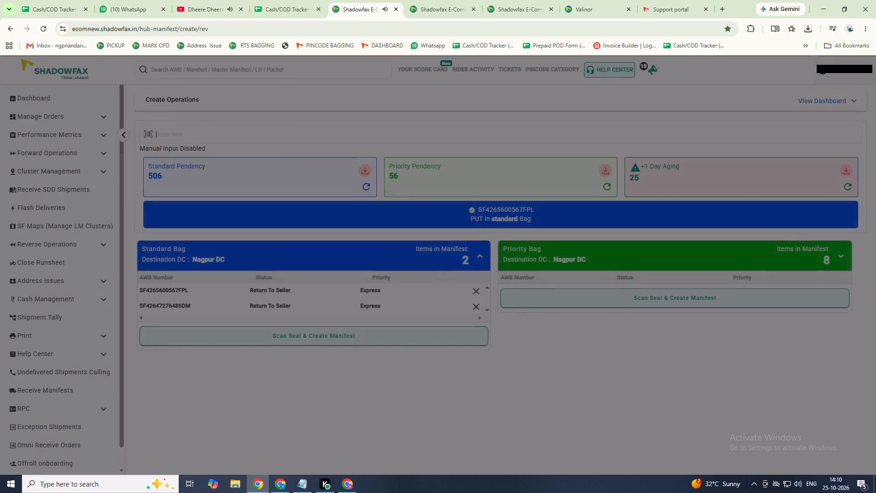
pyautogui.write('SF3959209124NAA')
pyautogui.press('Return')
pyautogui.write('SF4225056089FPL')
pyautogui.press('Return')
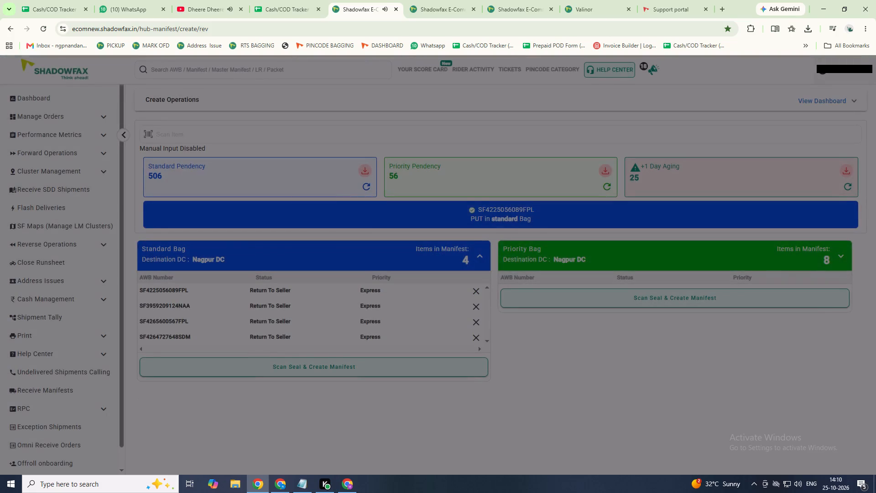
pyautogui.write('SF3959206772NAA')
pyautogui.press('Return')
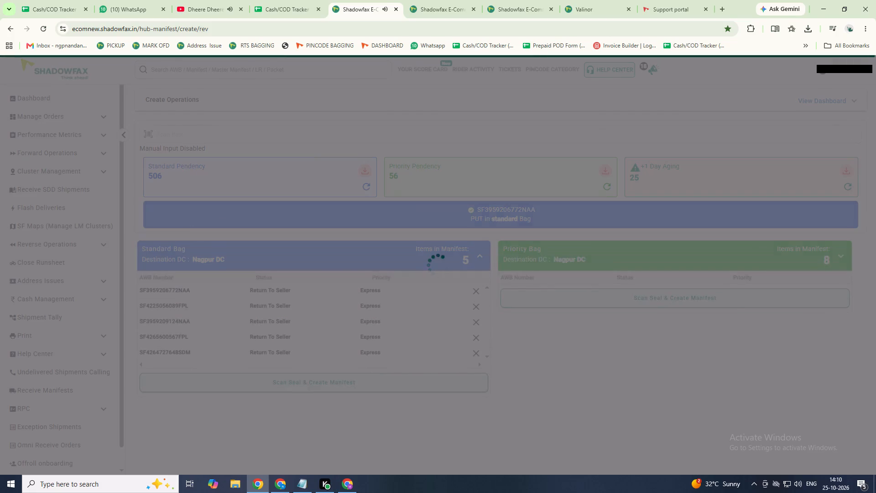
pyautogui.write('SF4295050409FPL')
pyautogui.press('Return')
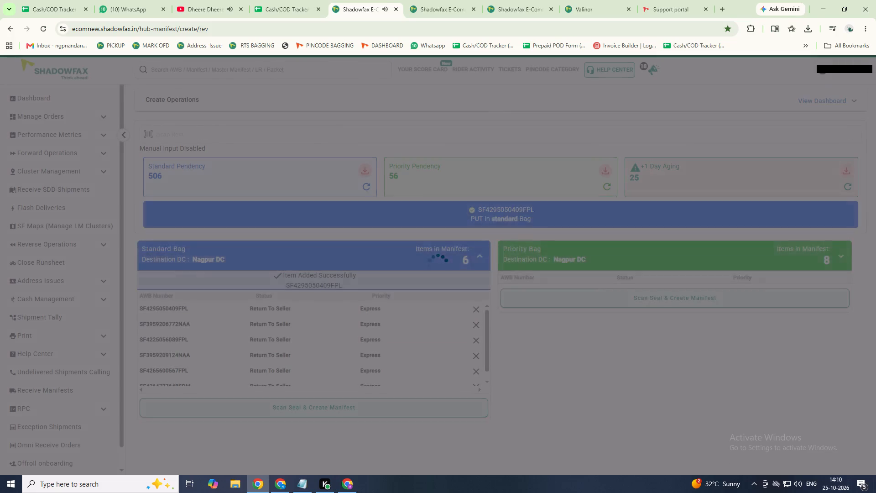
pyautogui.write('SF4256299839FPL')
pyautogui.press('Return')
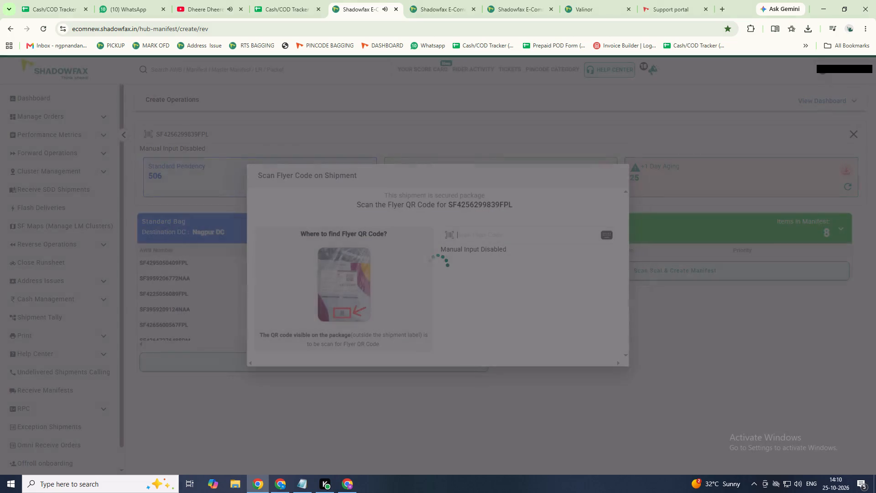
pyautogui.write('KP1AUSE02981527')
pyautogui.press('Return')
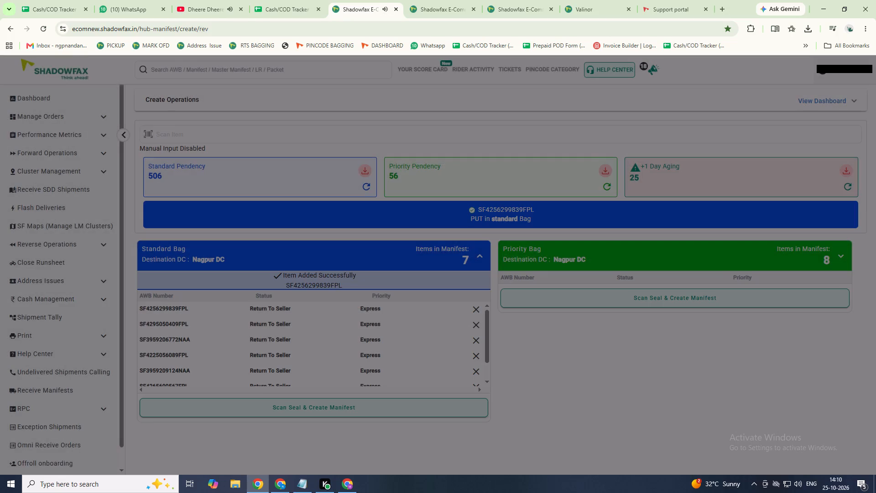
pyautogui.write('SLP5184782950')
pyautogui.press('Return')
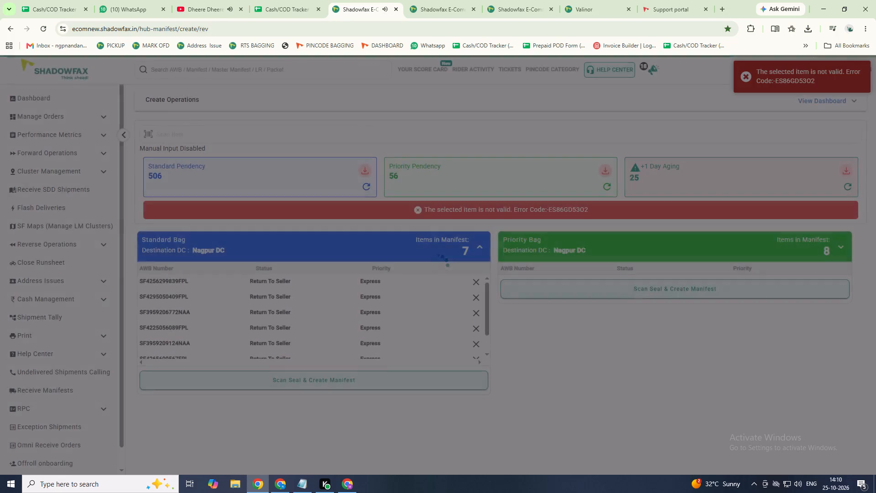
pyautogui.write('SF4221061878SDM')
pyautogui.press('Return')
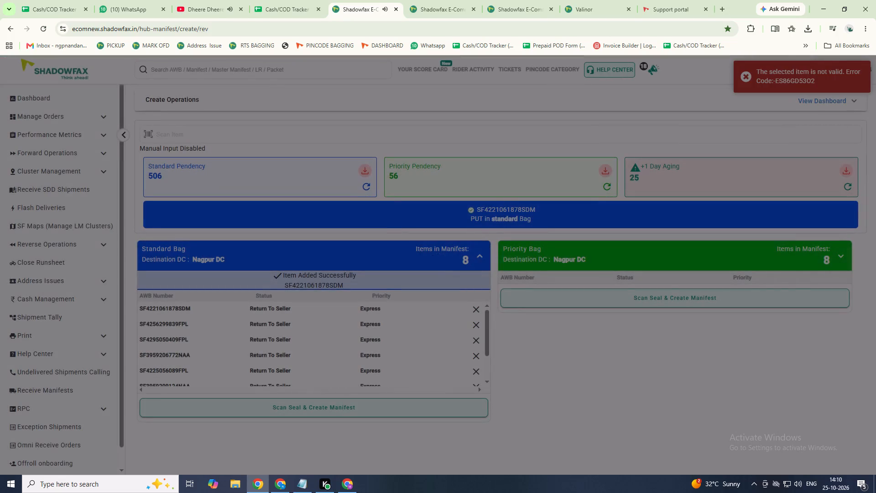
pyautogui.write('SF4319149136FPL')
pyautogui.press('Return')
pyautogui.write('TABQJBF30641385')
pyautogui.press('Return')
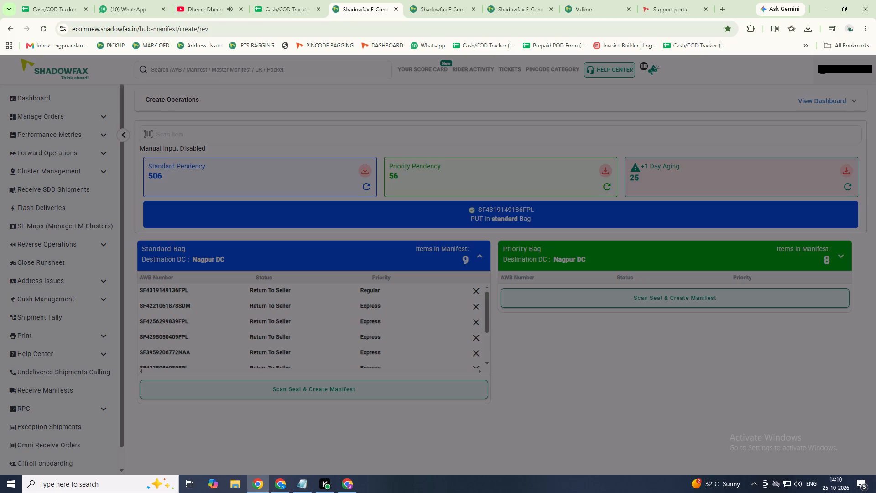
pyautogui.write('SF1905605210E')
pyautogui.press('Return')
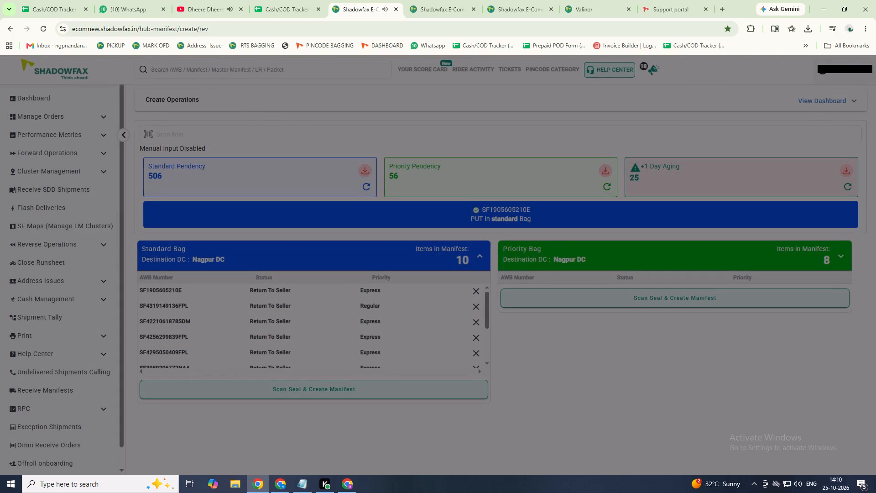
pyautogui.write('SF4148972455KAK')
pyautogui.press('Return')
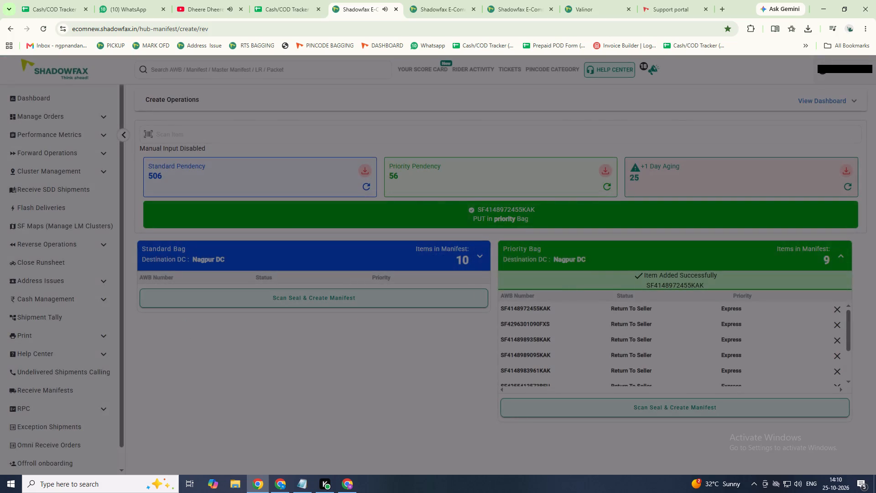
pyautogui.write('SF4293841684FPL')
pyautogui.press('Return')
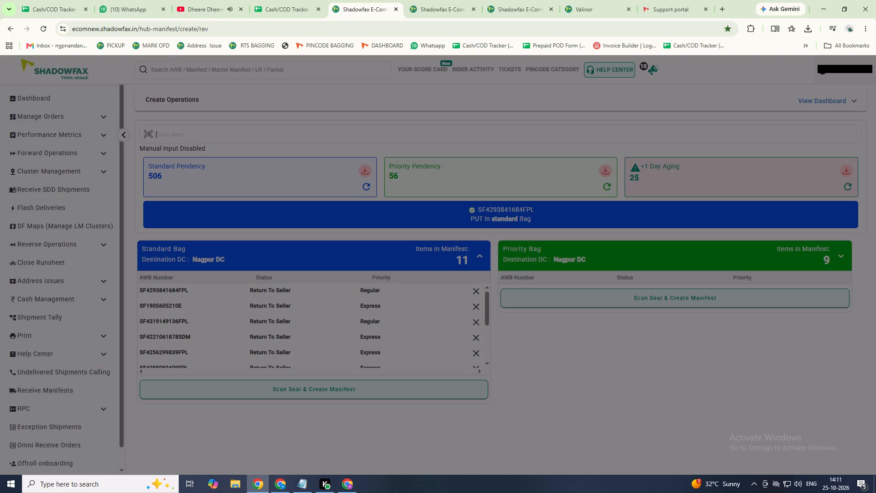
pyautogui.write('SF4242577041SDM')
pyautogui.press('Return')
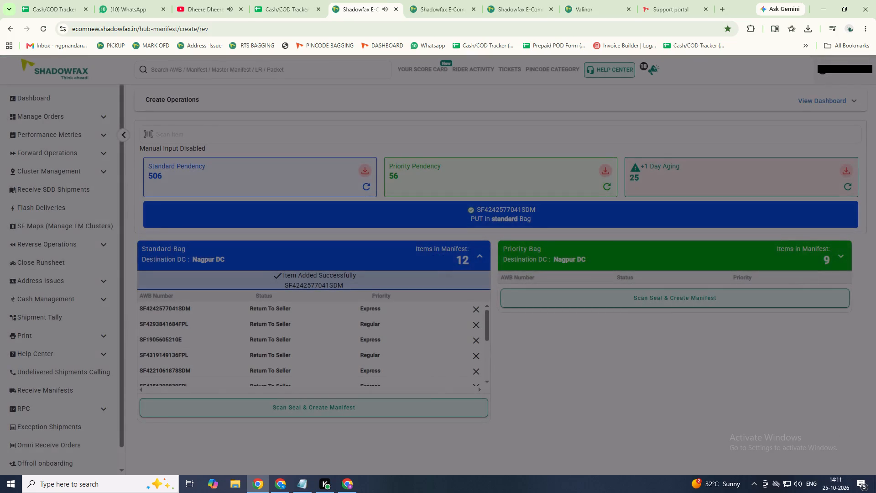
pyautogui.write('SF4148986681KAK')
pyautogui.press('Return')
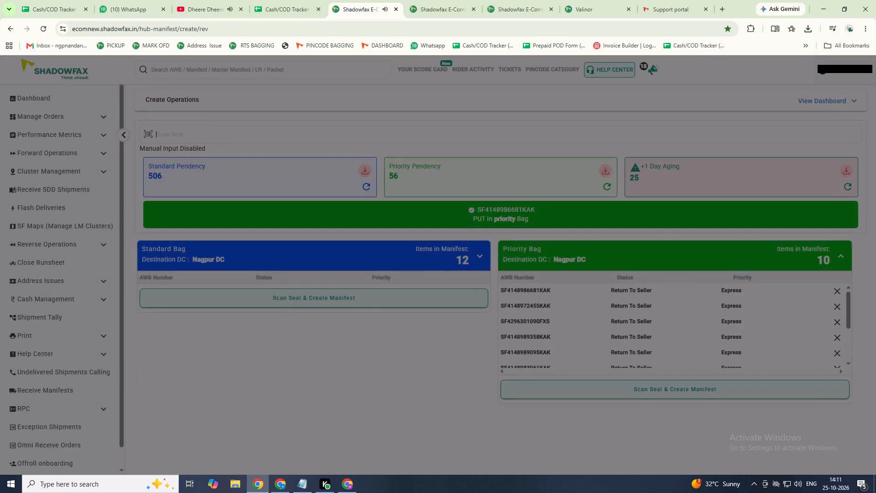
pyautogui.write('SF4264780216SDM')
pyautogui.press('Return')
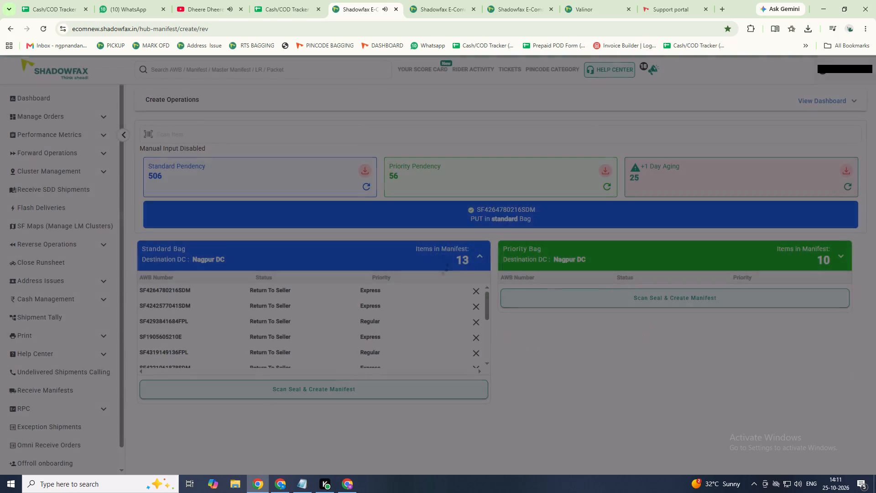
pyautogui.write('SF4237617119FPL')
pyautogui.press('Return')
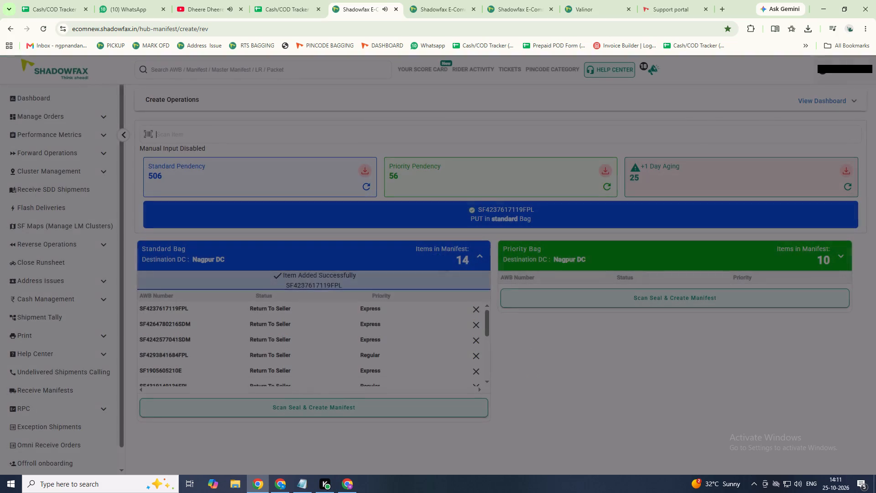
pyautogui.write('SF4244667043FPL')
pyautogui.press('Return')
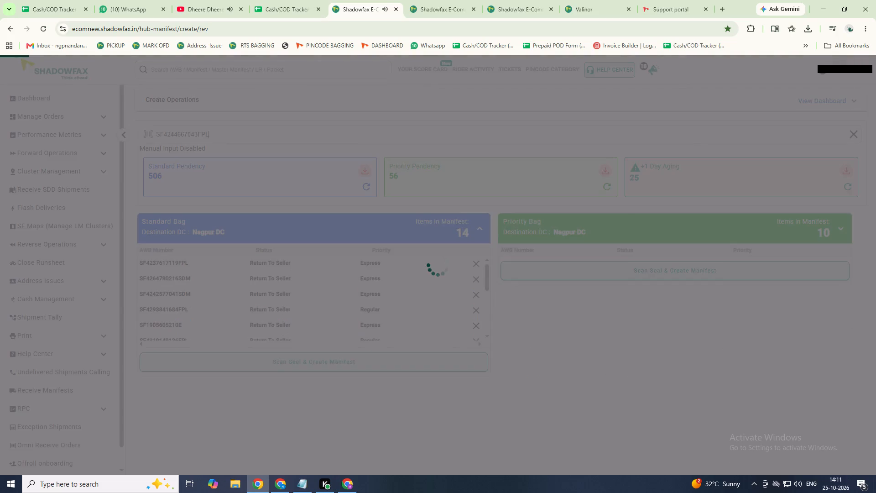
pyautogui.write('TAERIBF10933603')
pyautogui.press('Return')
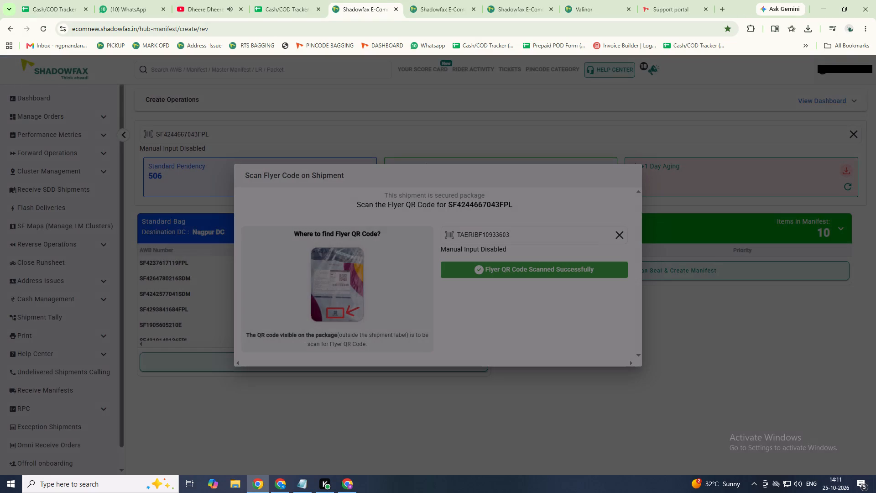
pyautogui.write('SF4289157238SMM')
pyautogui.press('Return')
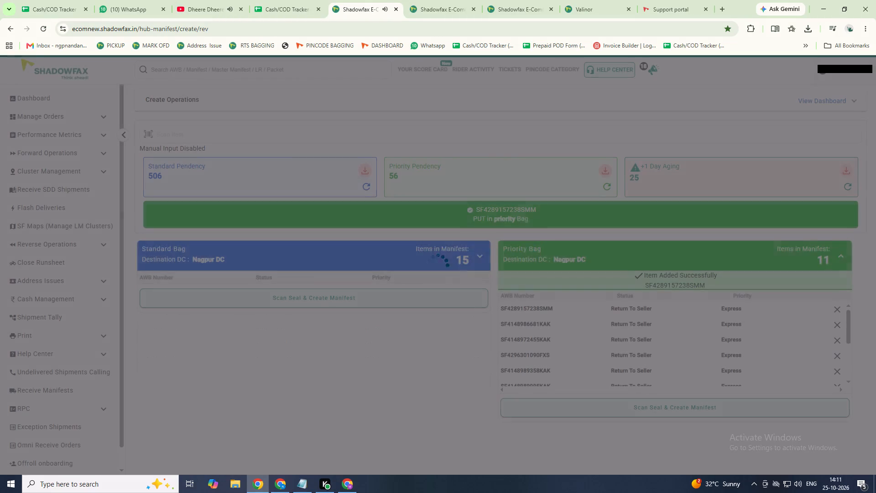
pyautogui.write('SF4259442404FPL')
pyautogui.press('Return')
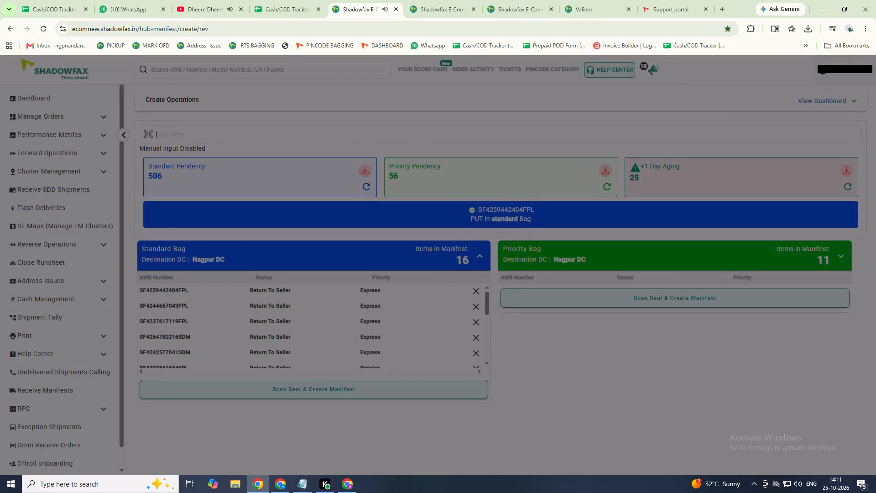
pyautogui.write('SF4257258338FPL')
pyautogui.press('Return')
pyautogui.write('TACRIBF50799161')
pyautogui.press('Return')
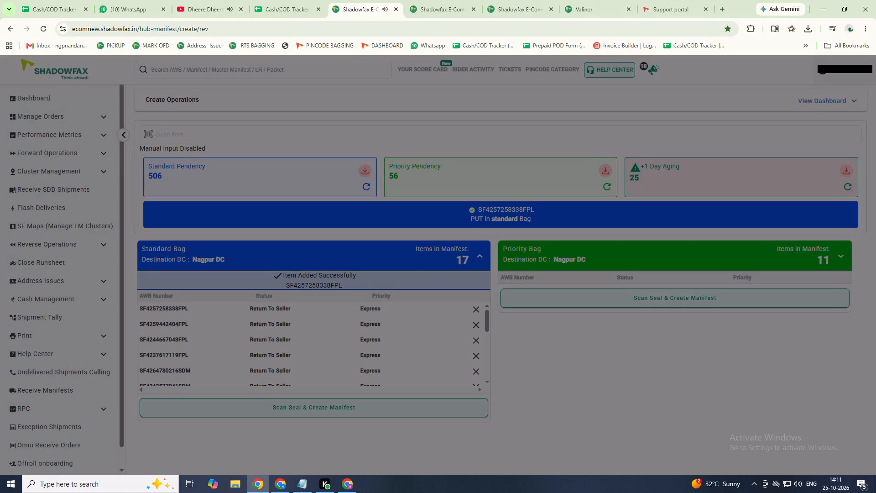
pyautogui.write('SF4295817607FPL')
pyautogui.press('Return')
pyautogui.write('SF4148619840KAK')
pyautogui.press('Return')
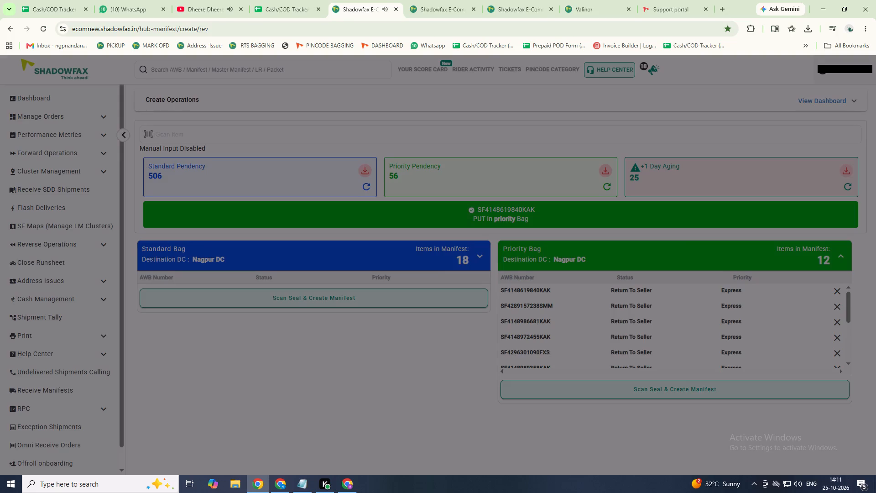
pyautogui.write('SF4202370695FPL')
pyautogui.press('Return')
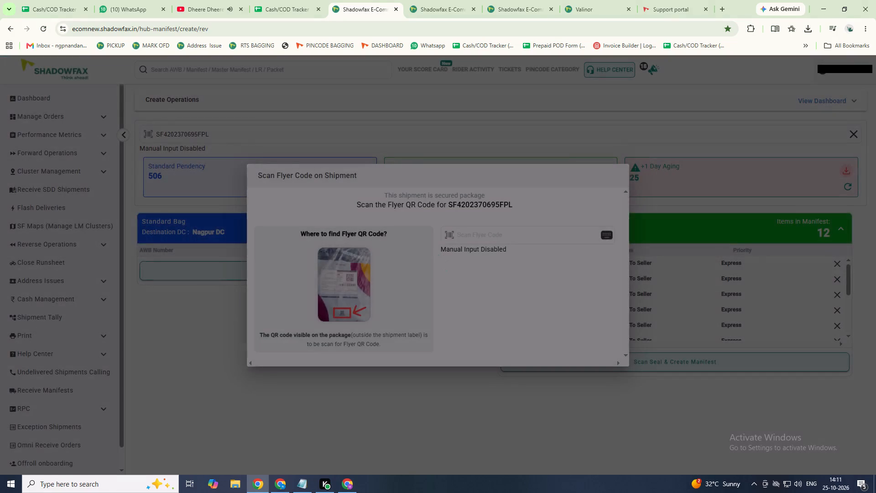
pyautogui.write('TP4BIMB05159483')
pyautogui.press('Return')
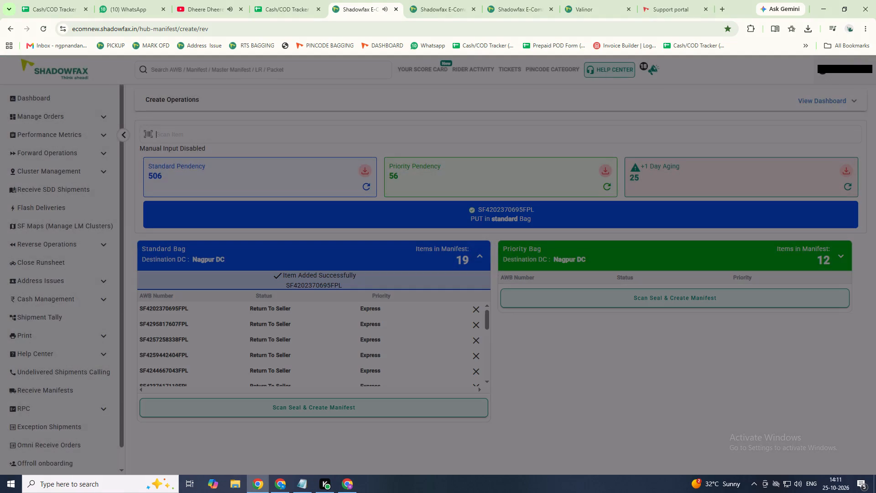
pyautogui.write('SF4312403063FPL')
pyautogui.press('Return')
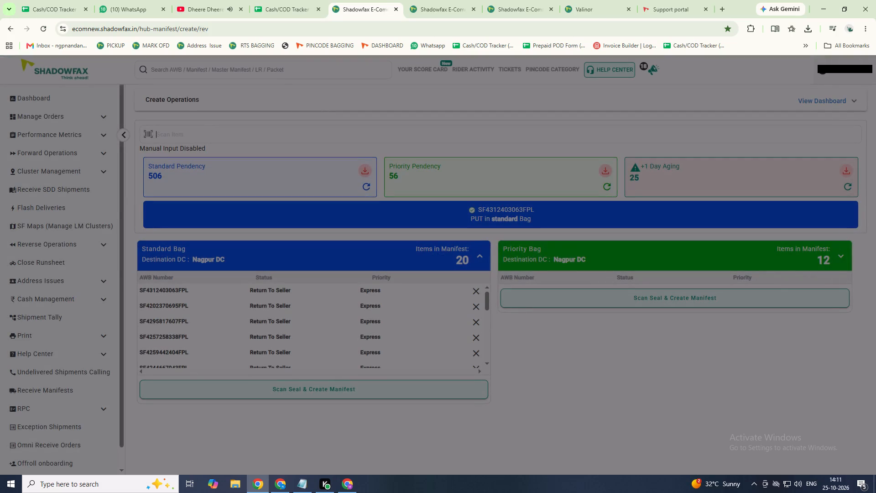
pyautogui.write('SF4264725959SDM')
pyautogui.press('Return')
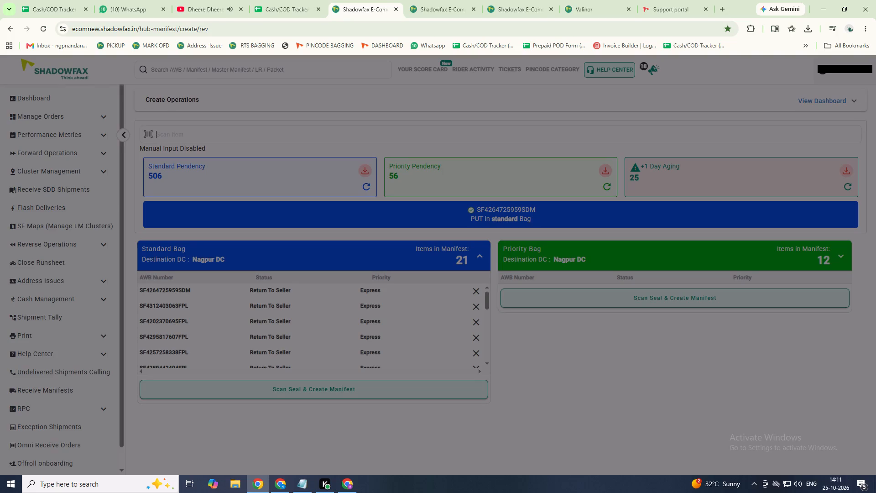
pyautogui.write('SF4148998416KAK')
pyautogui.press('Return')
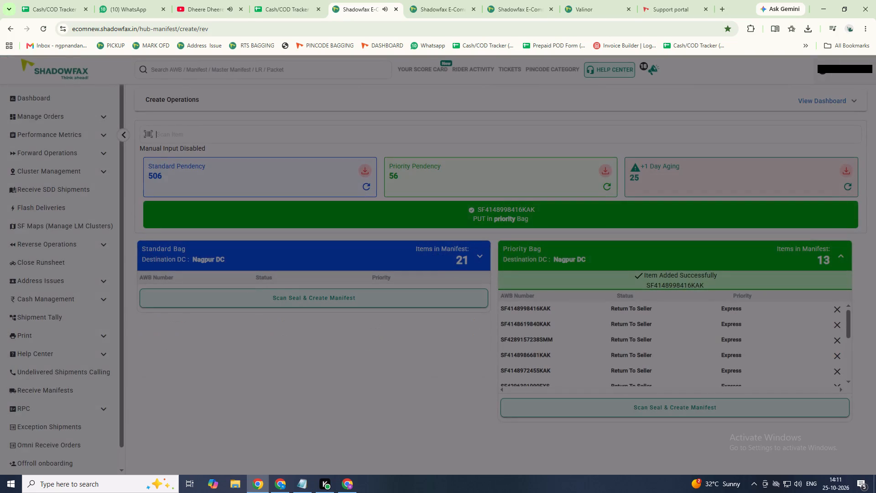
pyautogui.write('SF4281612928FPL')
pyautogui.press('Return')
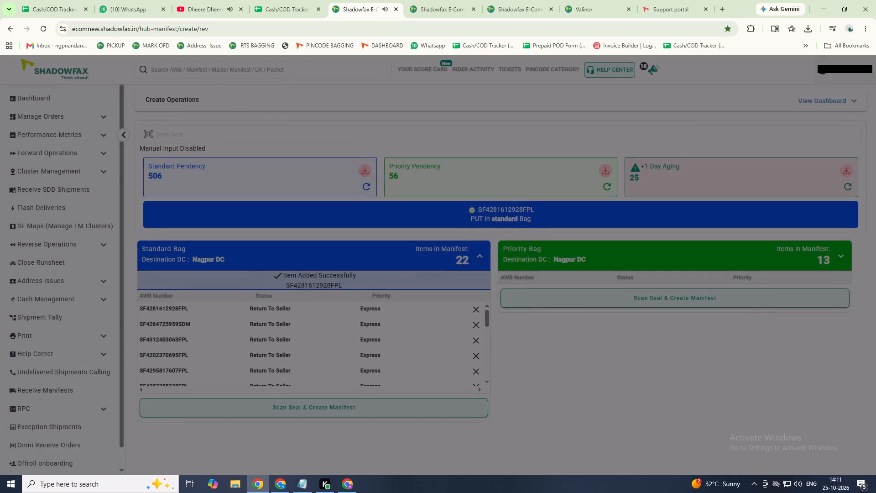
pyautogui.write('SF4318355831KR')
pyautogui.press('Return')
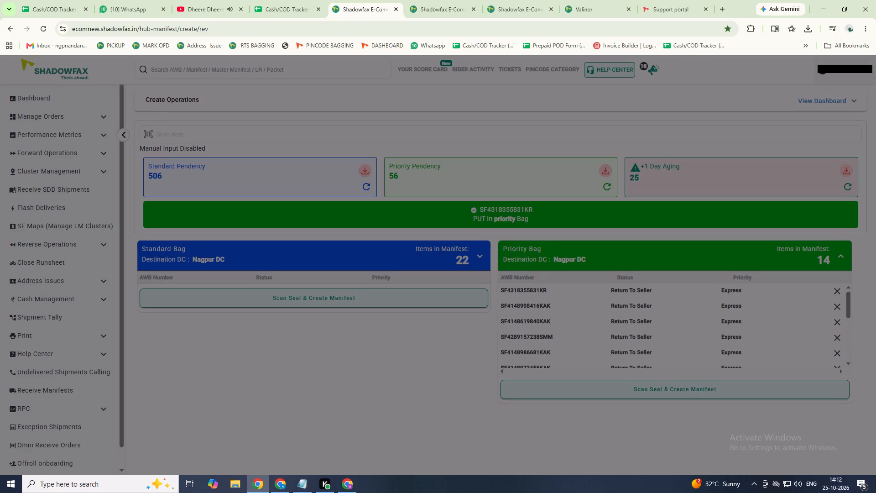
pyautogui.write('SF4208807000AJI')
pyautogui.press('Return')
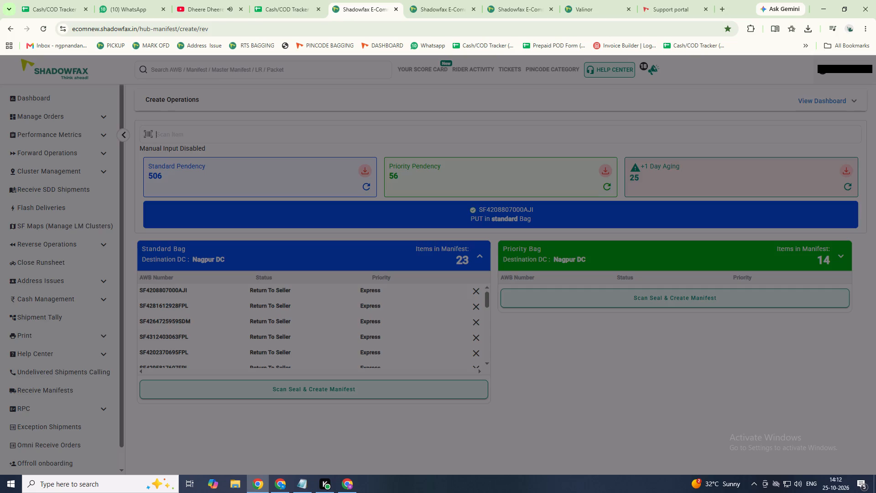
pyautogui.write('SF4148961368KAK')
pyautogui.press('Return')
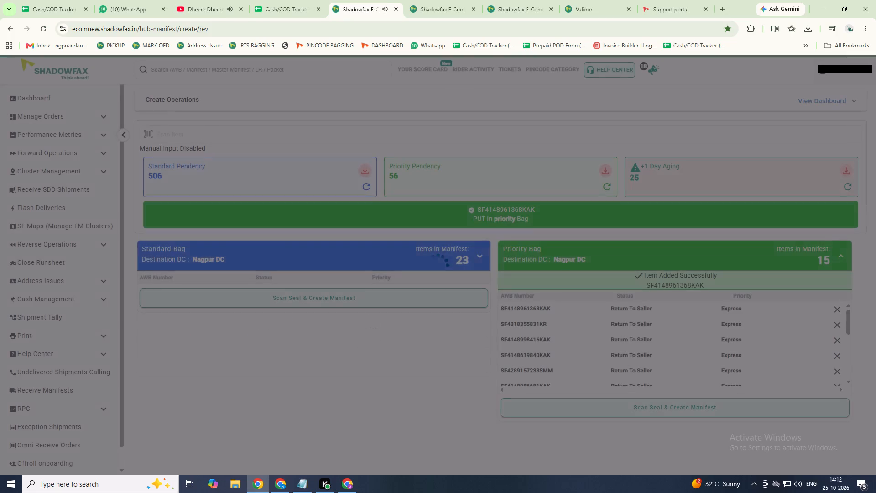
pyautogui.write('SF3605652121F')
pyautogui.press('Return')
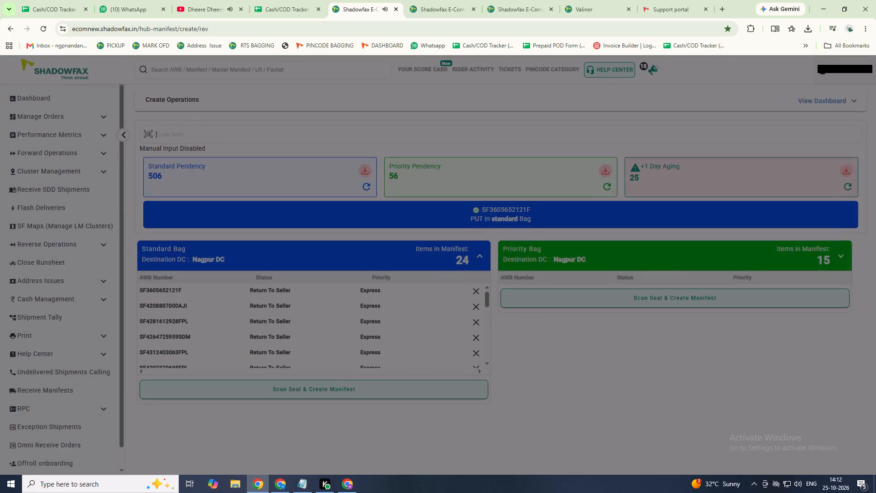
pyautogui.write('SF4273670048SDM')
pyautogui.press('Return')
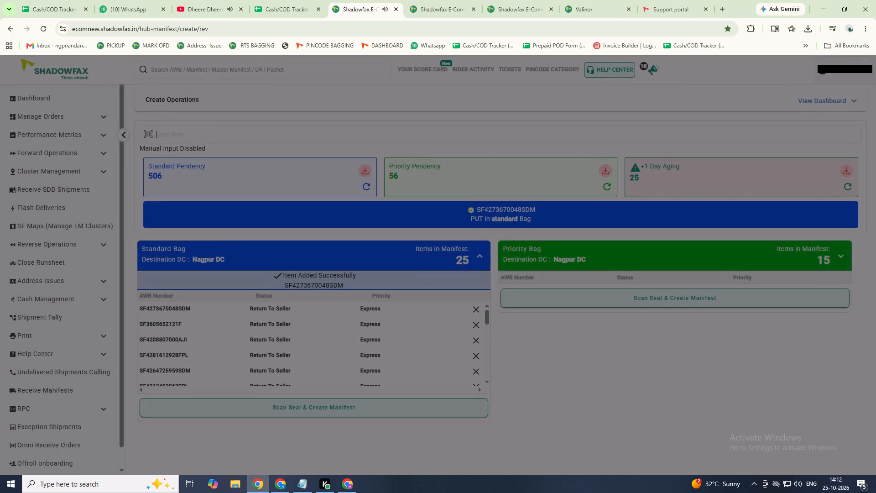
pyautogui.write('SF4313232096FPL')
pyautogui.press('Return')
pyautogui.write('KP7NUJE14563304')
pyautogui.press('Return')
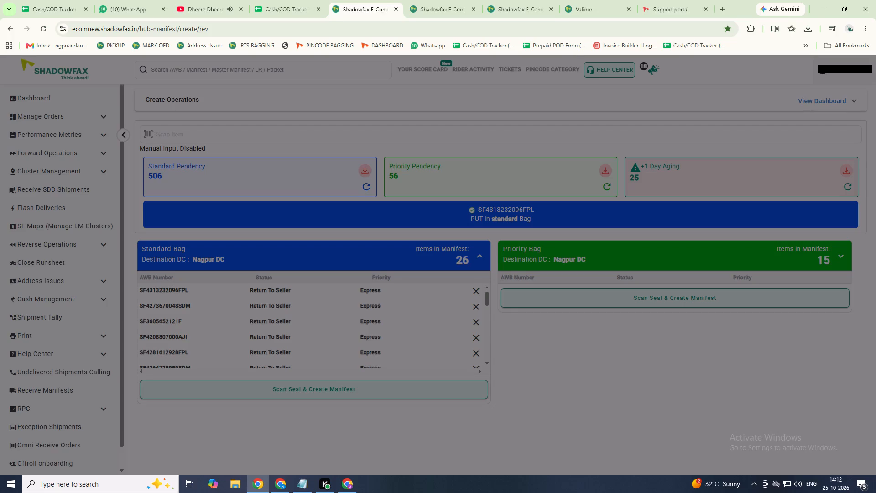
# Create the standard bag manifest for Nagpur DC with blue seal HDRY23496026.
pyautogui.click(302, 394)
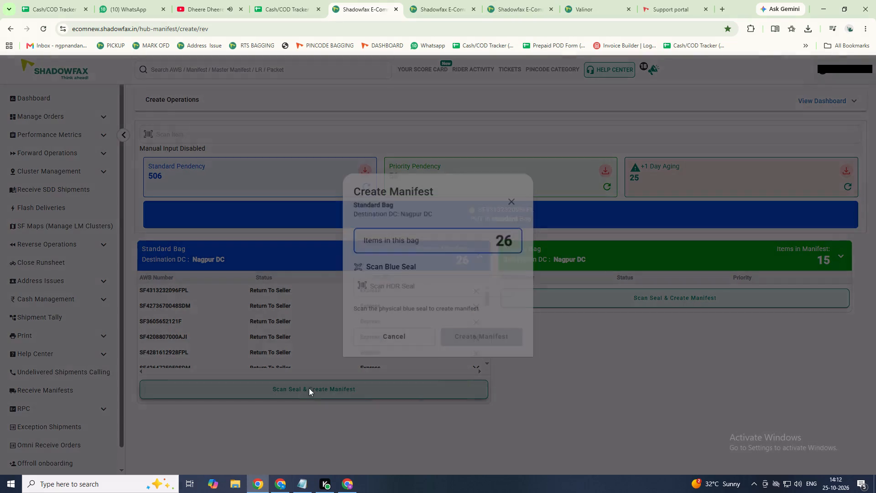
pyautogui.click(377, 290)
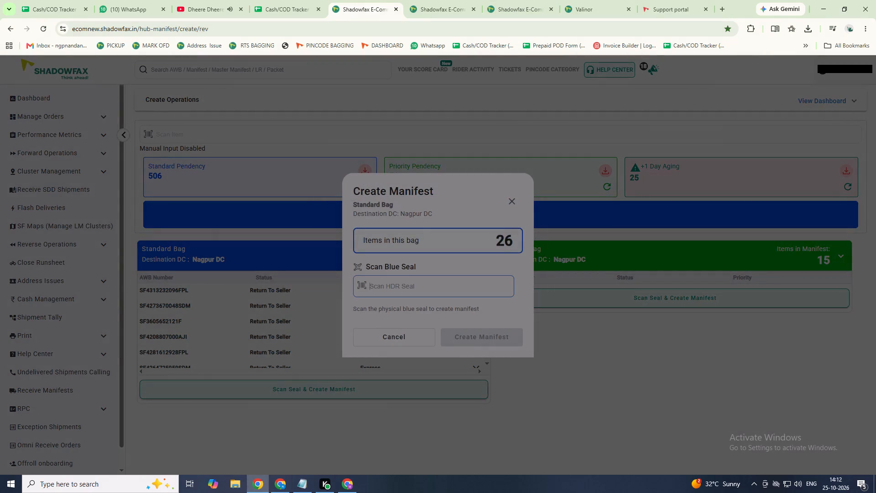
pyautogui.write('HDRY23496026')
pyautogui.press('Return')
pyautogui.click(455, 335)
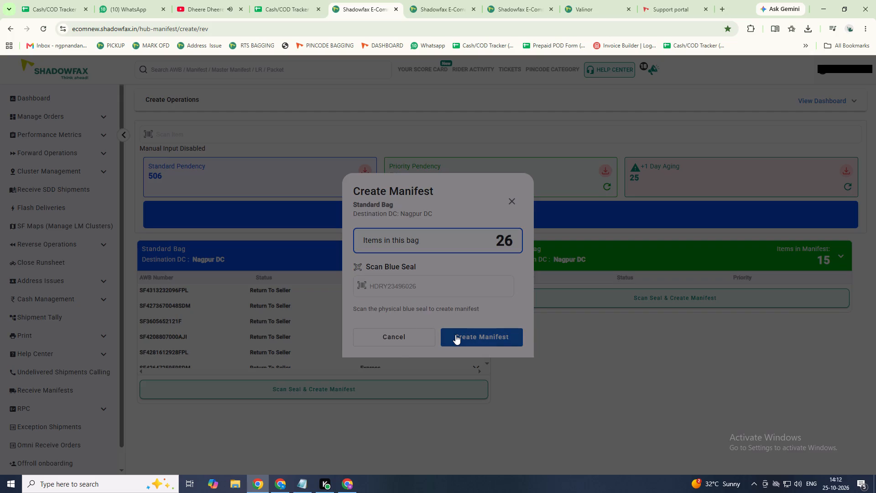
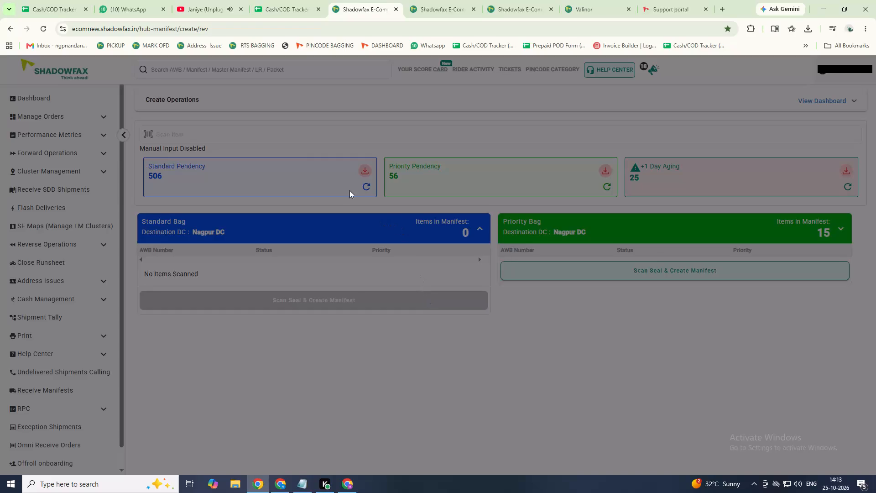
pyautogui.click(292, 139)
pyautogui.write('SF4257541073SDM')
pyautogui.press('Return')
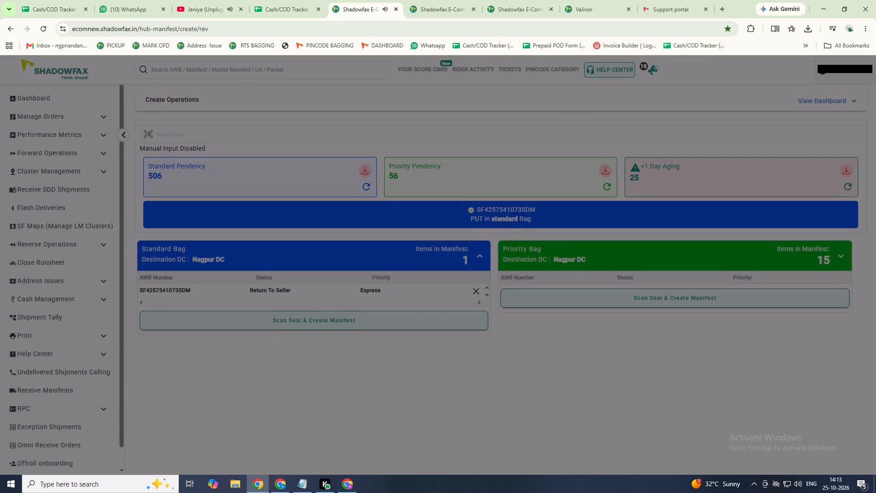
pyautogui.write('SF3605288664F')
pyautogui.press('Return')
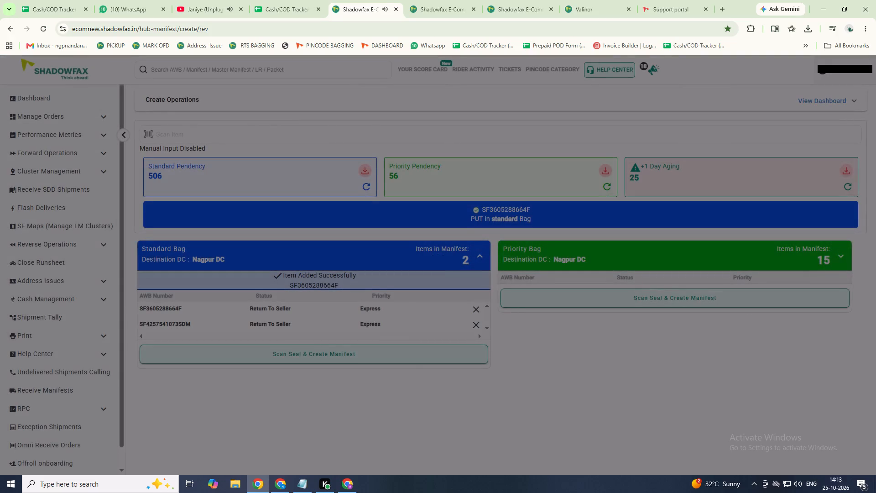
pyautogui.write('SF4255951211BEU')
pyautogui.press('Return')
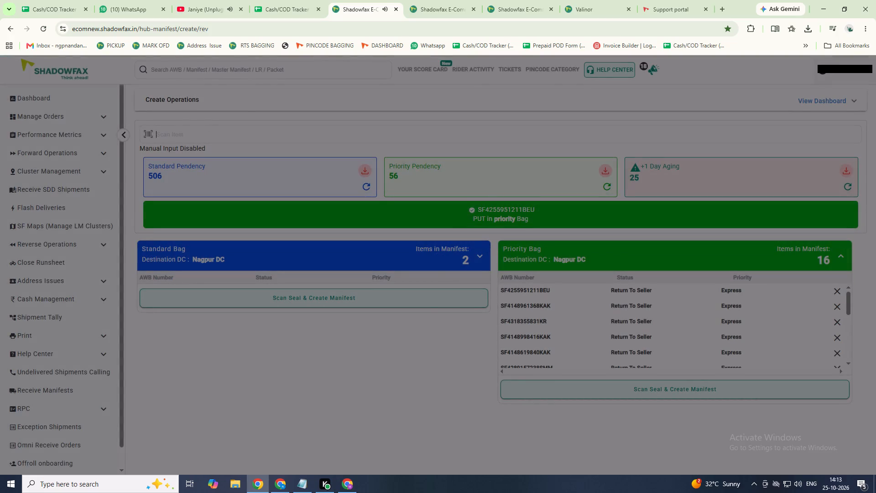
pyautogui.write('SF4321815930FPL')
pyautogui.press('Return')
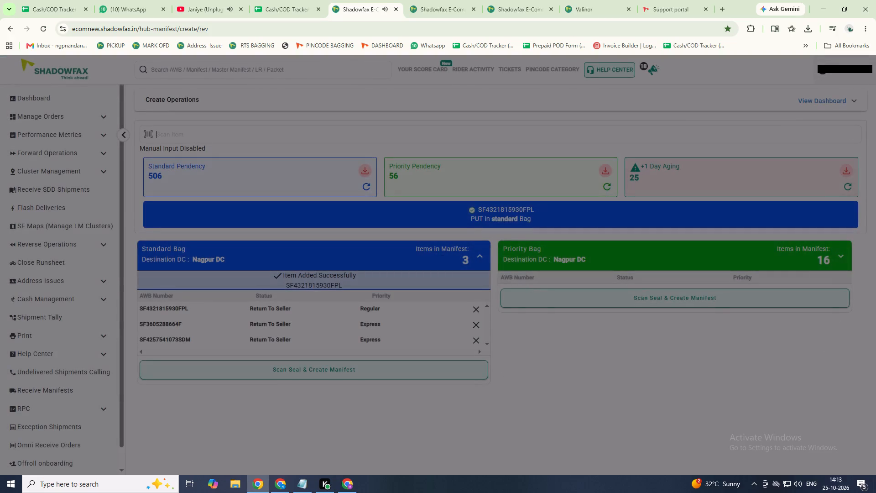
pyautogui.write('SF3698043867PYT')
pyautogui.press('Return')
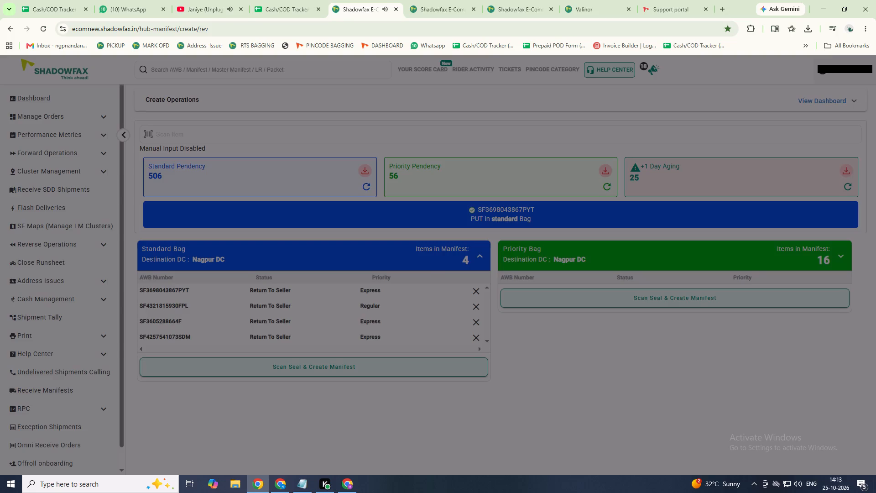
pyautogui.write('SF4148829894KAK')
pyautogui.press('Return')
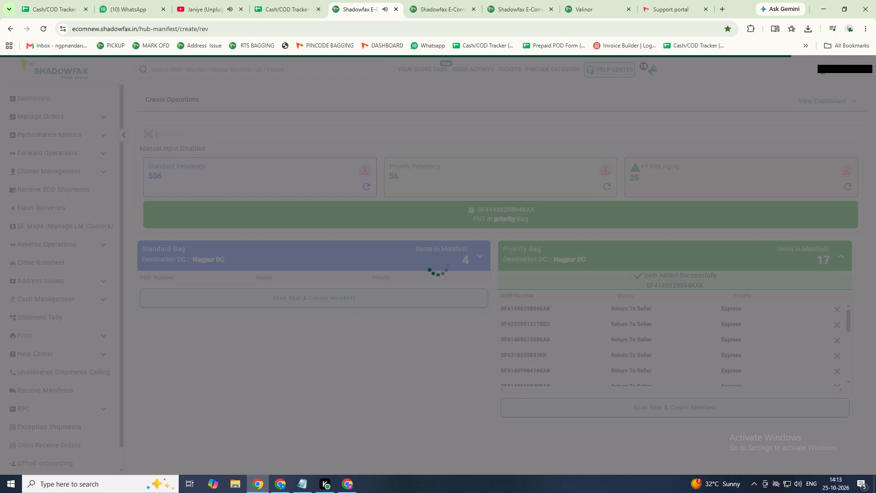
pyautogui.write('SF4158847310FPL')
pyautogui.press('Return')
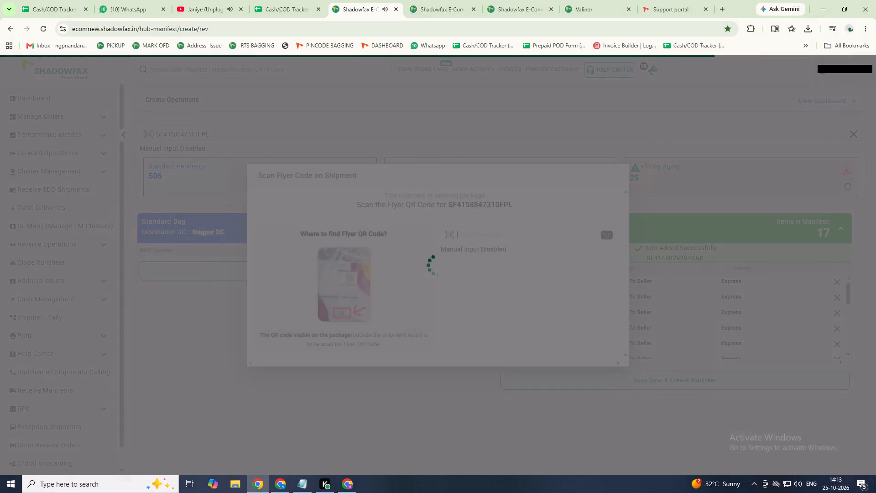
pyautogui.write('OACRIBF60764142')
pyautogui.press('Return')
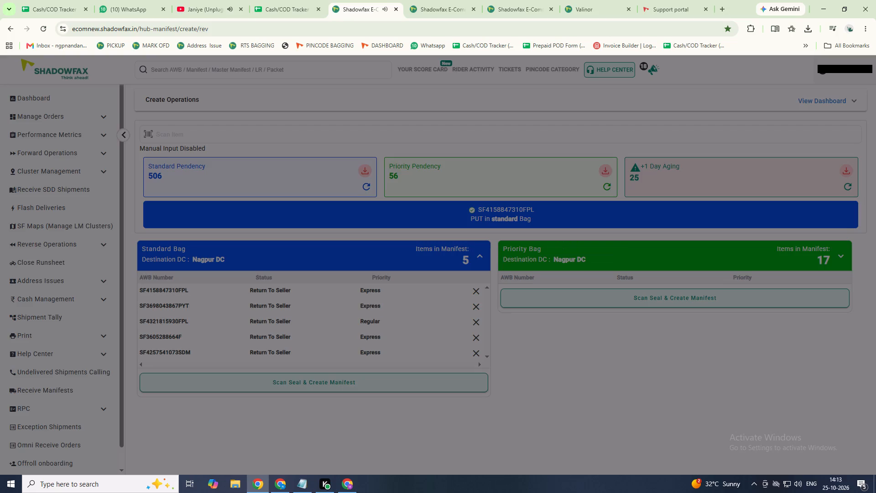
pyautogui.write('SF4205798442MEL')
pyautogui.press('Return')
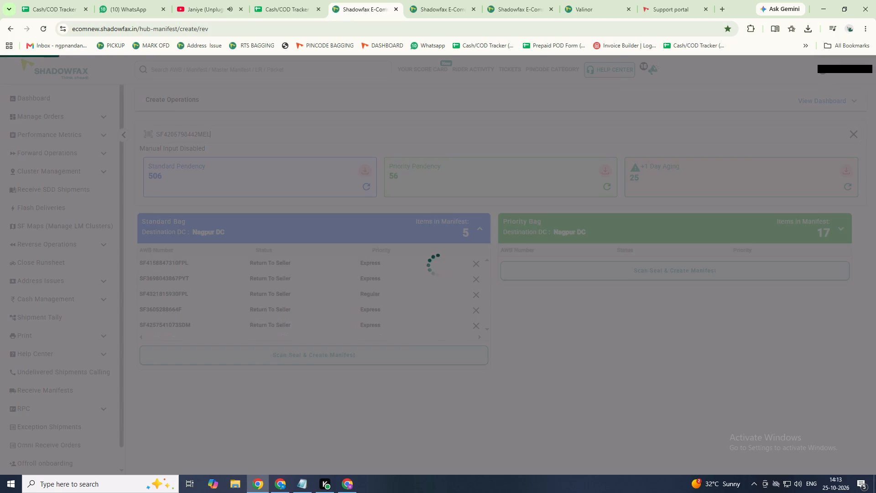
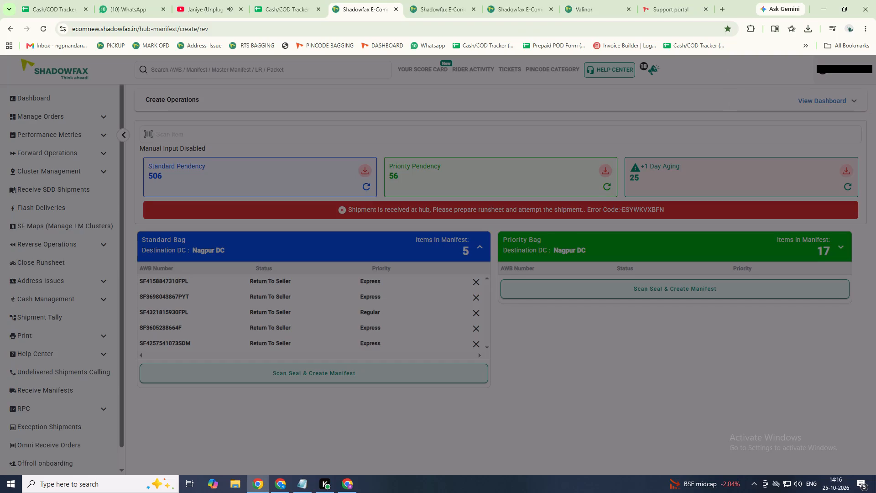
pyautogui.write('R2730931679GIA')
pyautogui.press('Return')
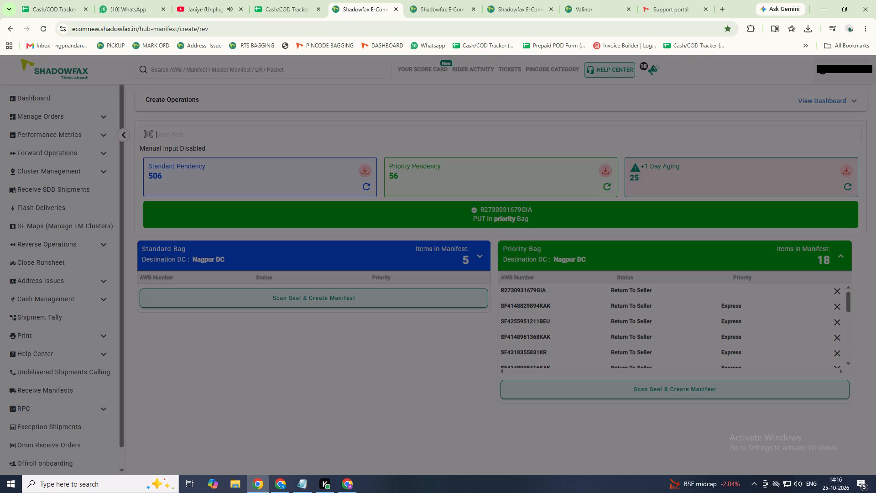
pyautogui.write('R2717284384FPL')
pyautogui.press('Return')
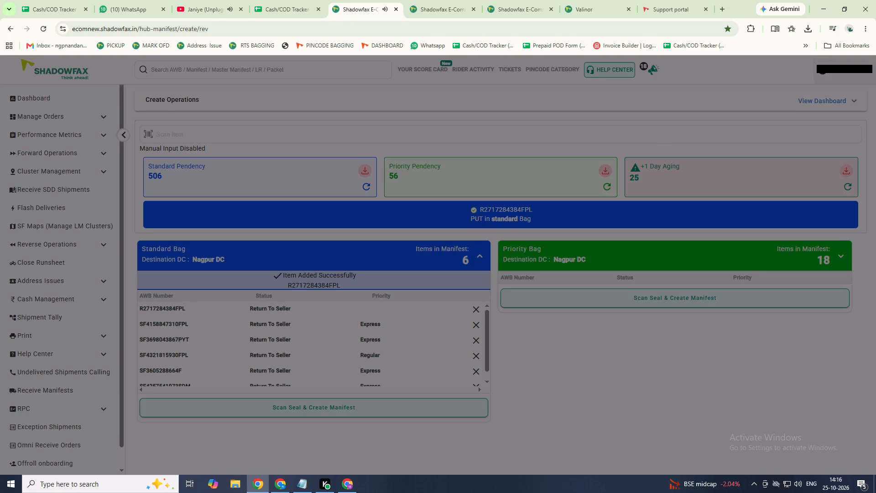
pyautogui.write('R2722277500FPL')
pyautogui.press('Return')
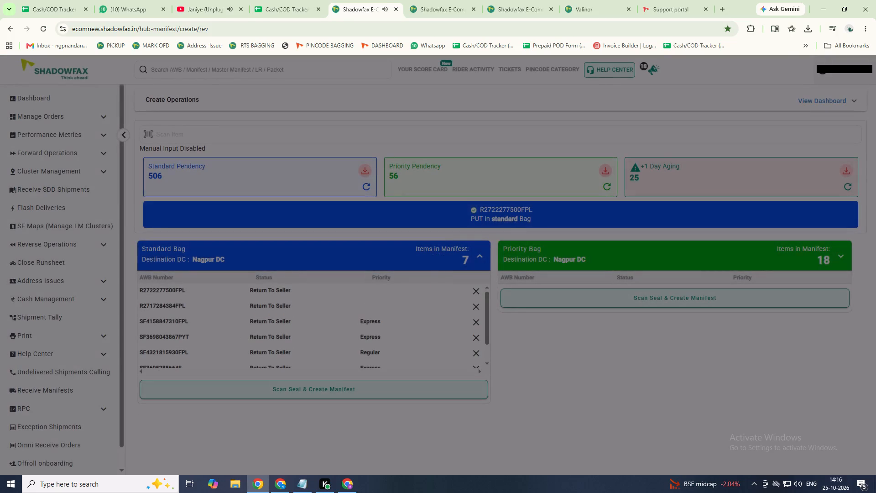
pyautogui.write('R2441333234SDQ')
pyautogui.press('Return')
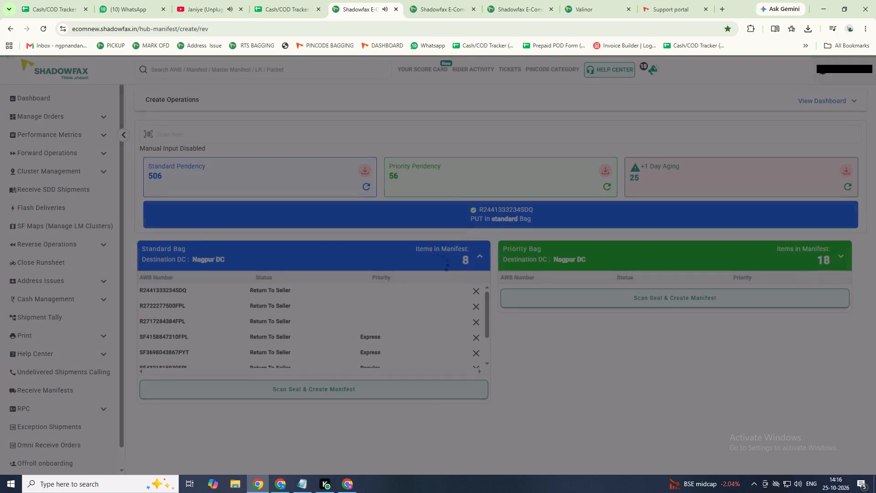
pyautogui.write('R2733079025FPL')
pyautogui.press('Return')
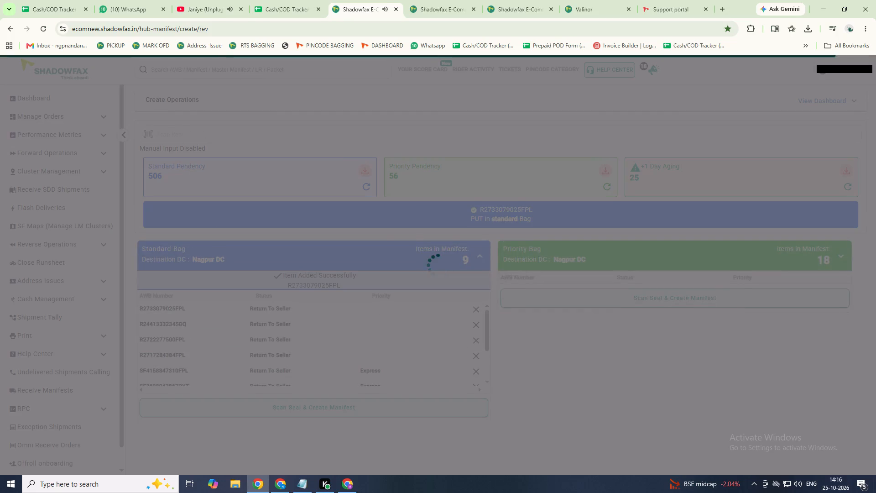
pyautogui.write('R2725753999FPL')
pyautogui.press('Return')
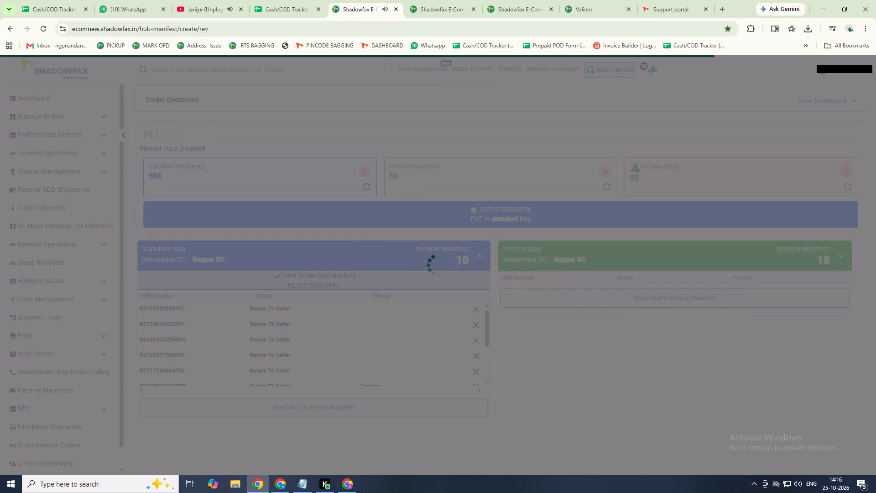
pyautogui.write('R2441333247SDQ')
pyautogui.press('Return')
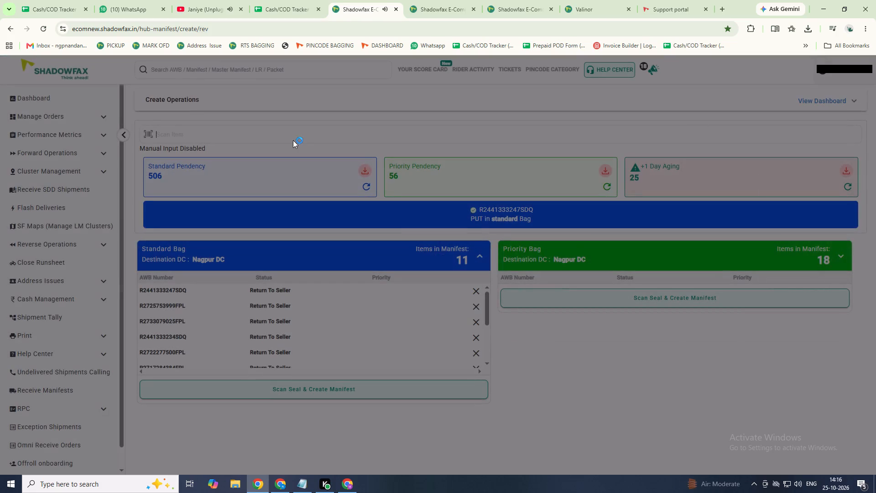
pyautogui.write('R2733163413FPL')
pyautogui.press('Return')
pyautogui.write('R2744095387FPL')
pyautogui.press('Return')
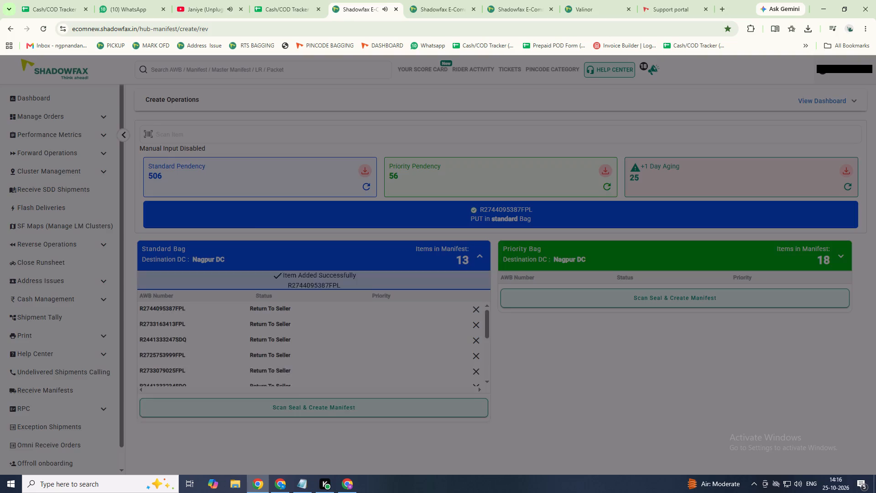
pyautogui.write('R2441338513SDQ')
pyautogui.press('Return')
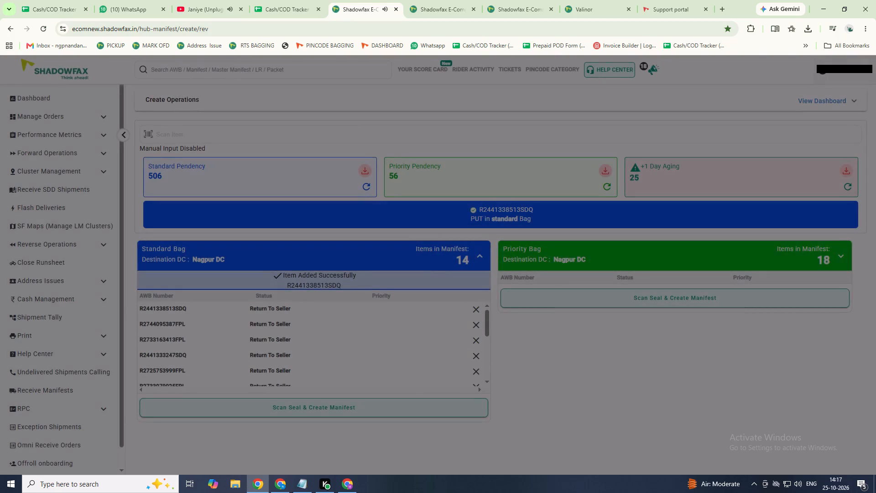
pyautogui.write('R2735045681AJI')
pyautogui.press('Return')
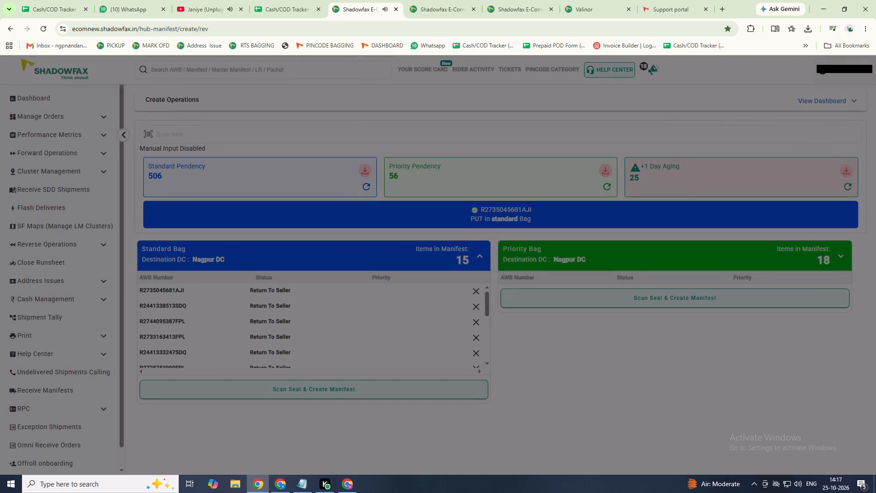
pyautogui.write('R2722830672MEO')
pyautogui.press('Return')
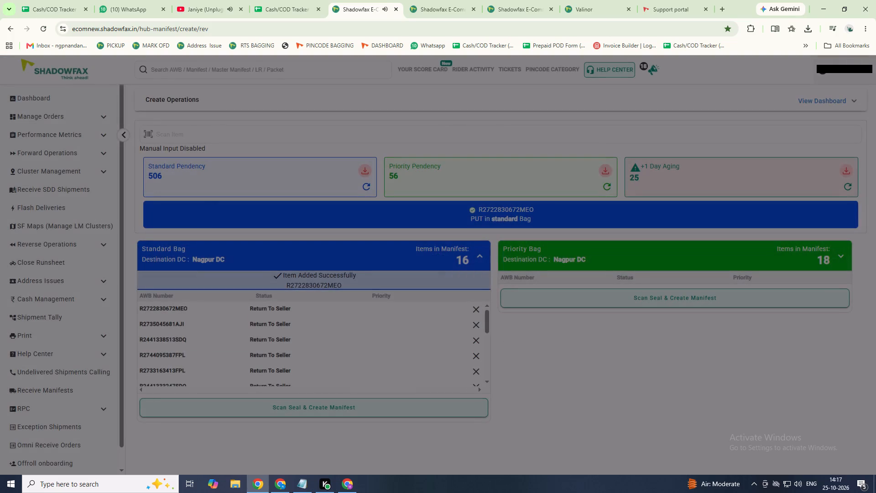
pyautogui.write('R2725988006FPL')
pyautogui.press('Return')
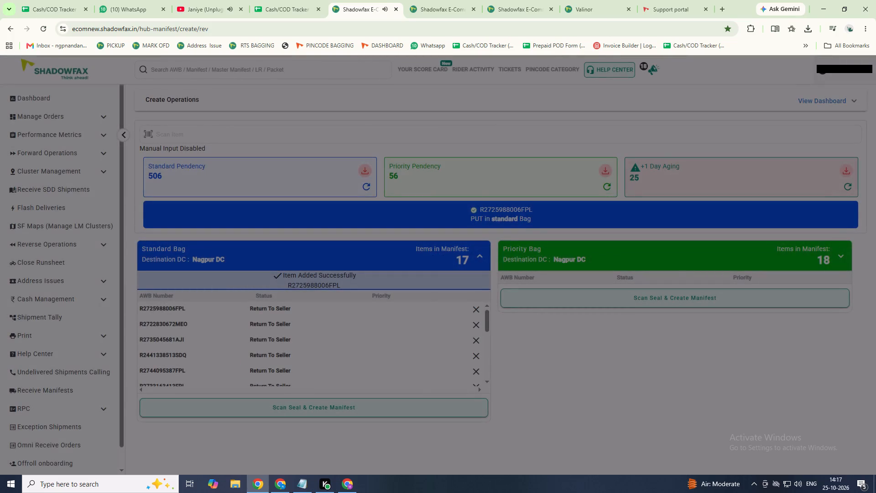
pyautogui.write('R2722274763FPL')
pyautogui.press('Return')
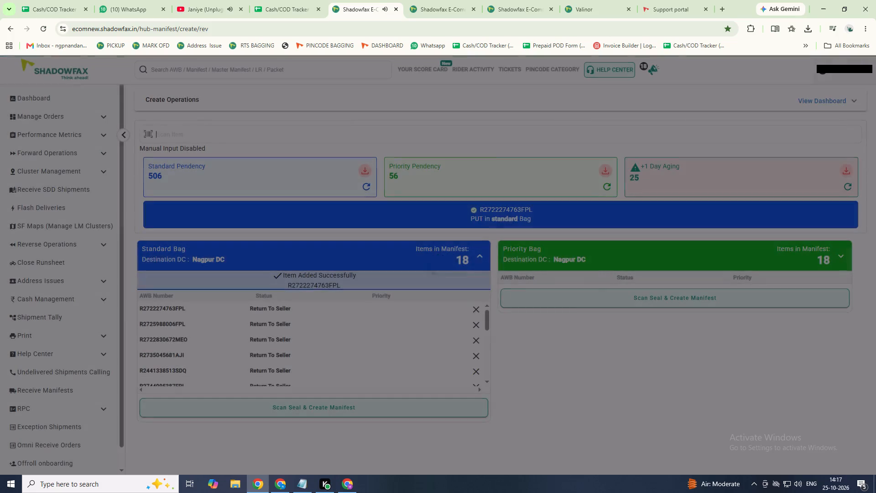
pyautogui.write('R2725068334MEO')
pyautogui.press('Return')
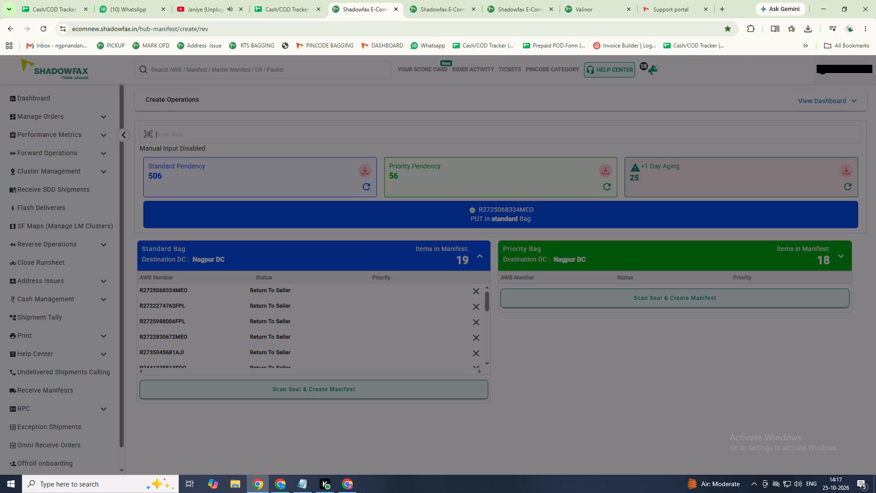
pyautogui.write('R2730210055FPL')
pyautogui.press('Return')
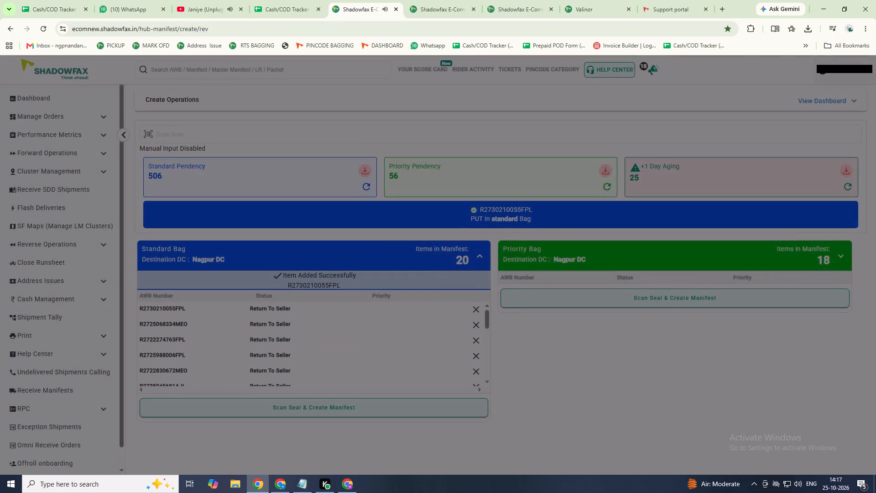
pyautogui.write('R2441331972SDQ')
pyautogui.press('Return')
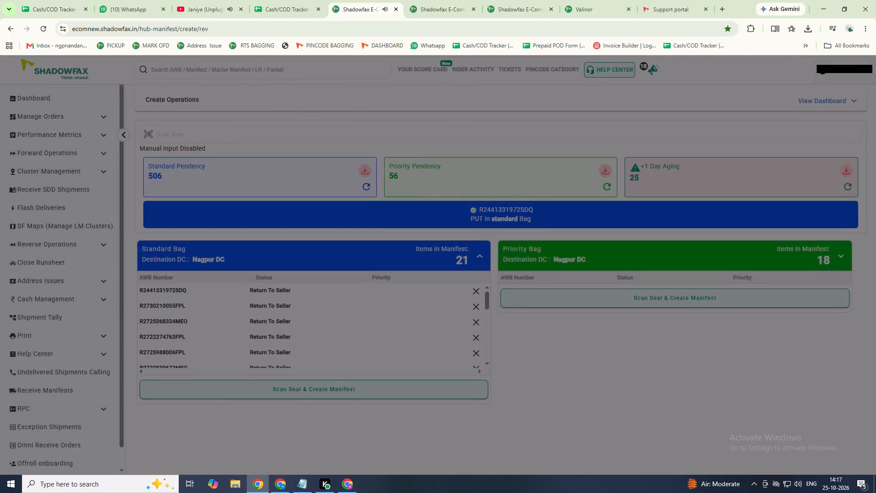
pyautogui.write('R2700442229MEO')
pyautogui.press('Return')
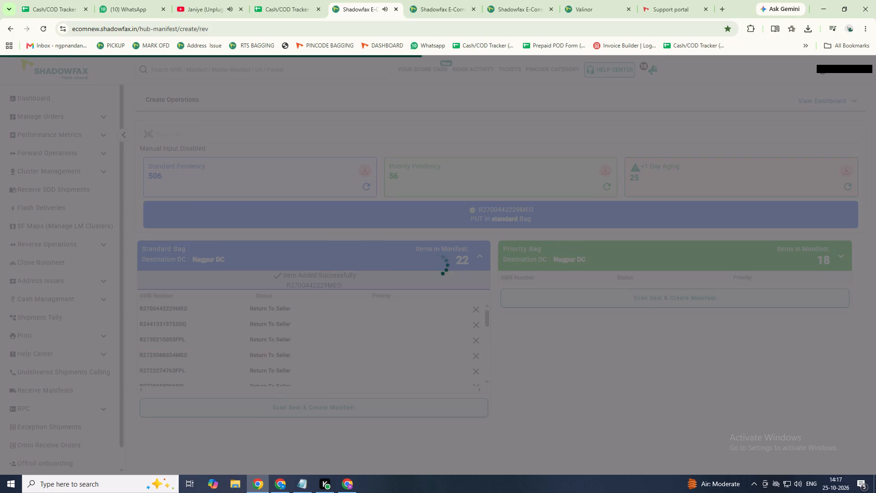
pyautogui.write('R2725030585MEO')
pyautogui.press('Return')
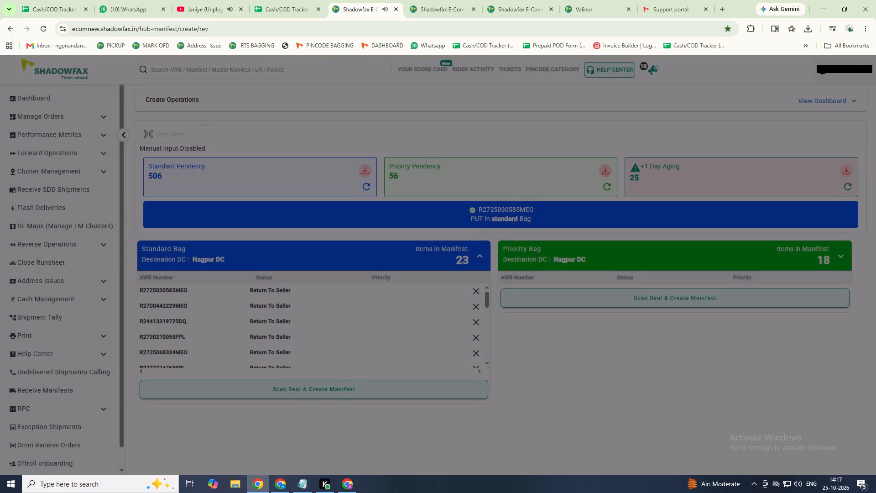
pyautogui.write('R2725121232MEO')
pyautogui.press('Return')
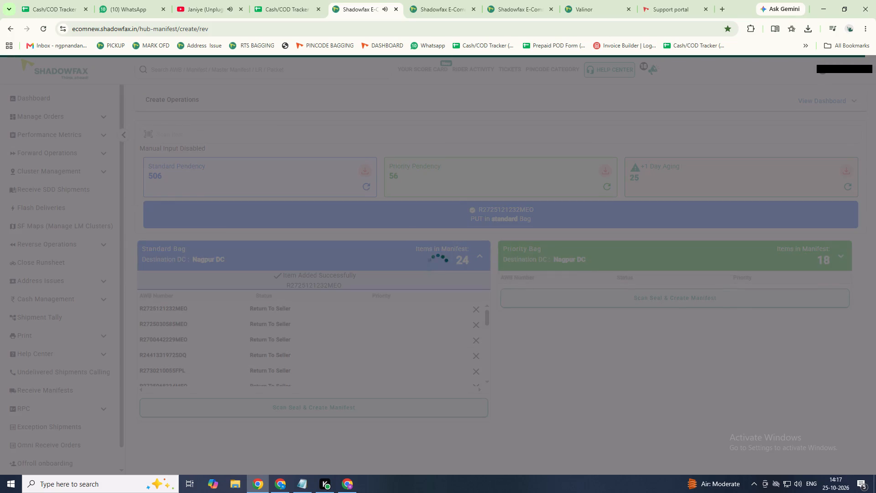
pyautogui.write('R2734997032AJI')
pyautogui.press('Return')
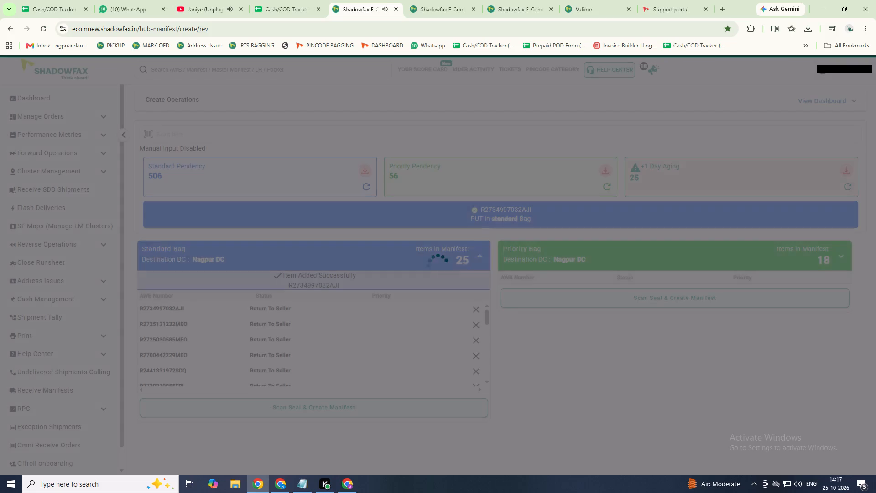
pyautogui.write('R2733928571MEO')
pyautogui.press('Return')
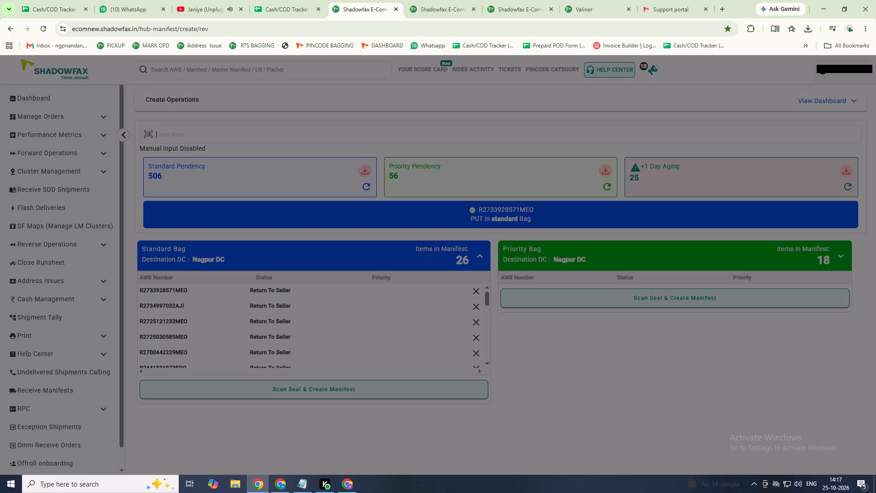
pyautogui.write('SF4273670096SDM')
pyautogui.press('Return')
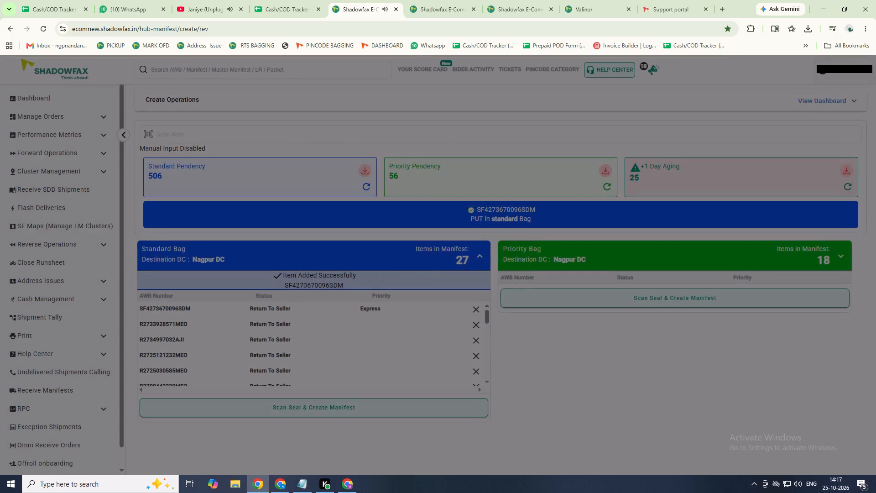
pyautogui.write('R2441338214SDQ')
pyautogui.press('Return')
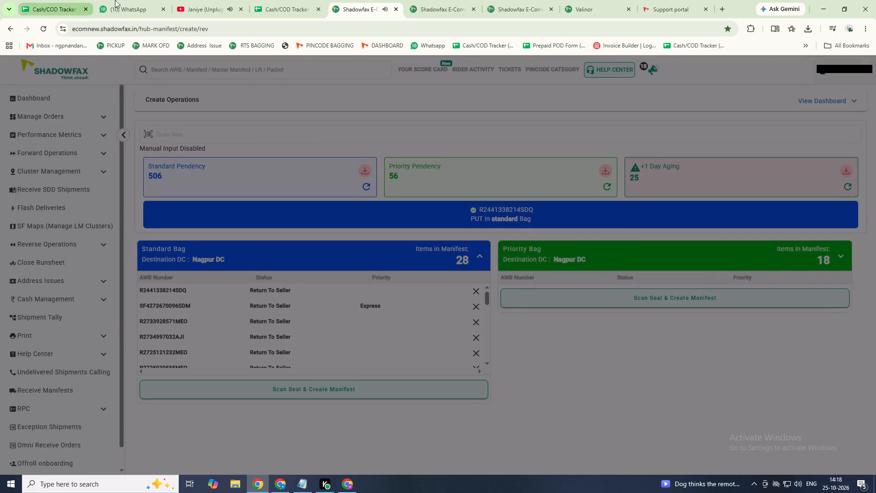
# Switch to YouTube and play "Lyrical: Chashni Song | Bharat" from the mix playlist.
pyautogui.click(226, 0)
pyautogui.click(236, 164)
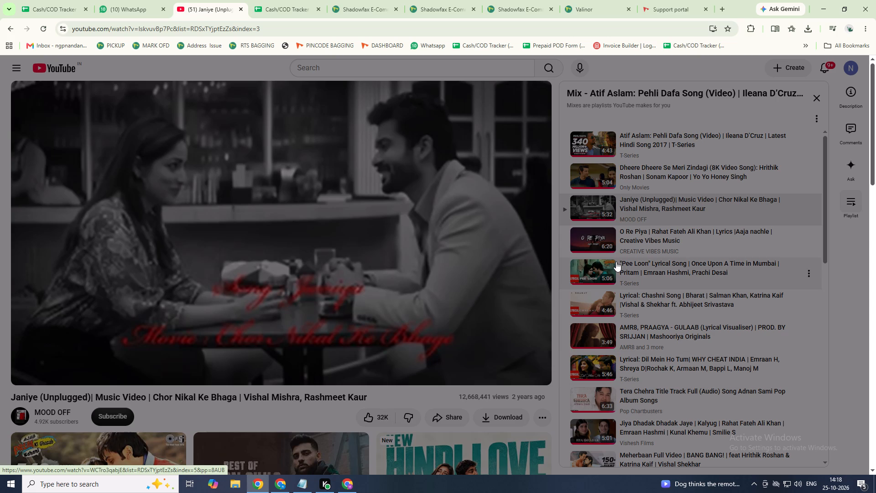
pyautogui.click(617, 297)
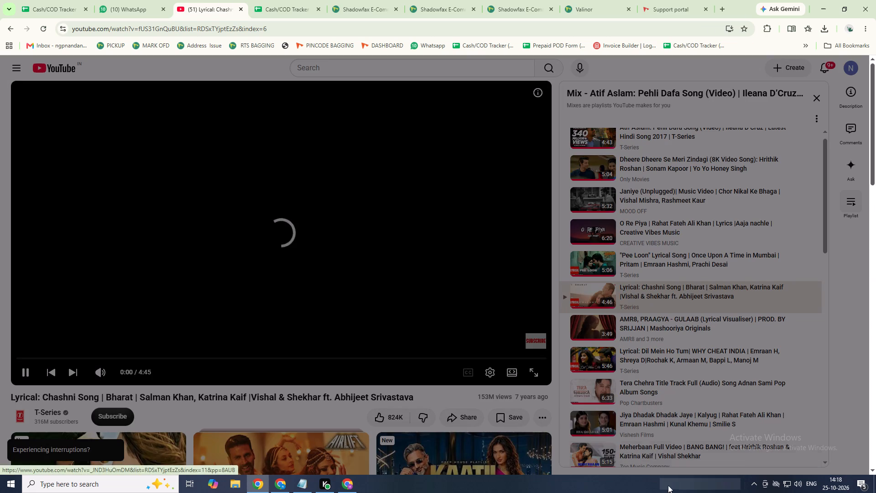
# Open the Windows sound volume control.
pyautogui.click(805, 484)
pyautogui.click(801, 483)
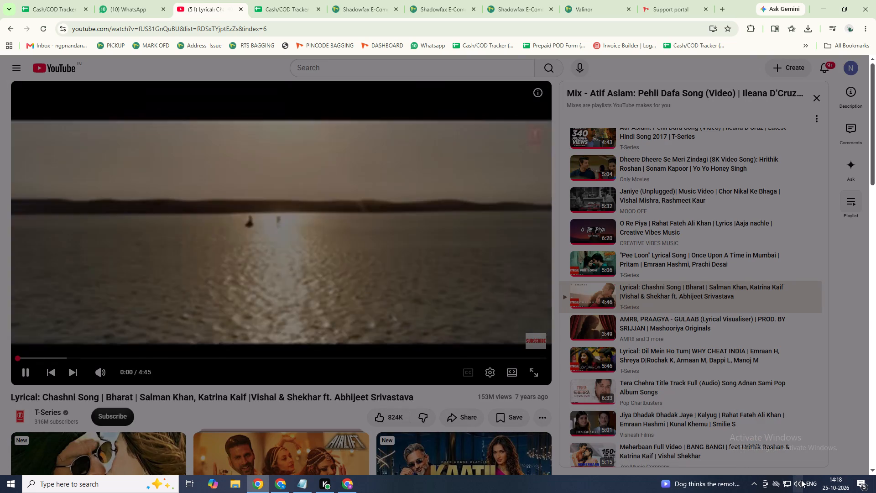
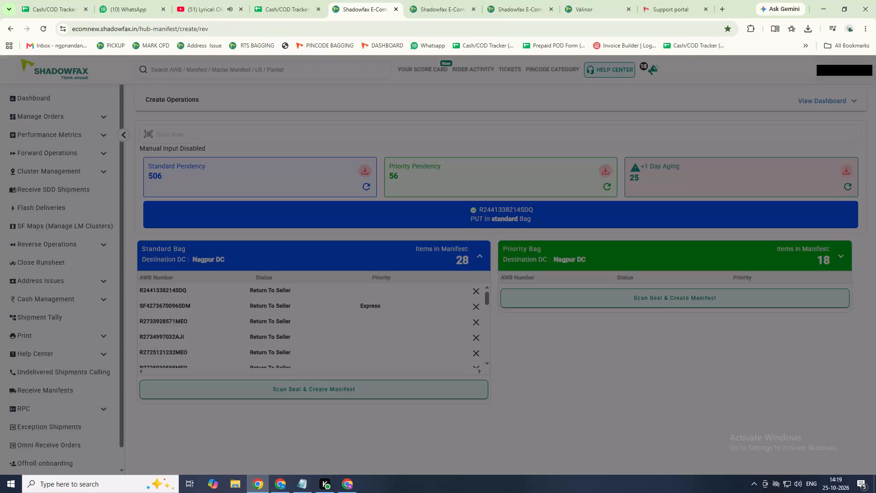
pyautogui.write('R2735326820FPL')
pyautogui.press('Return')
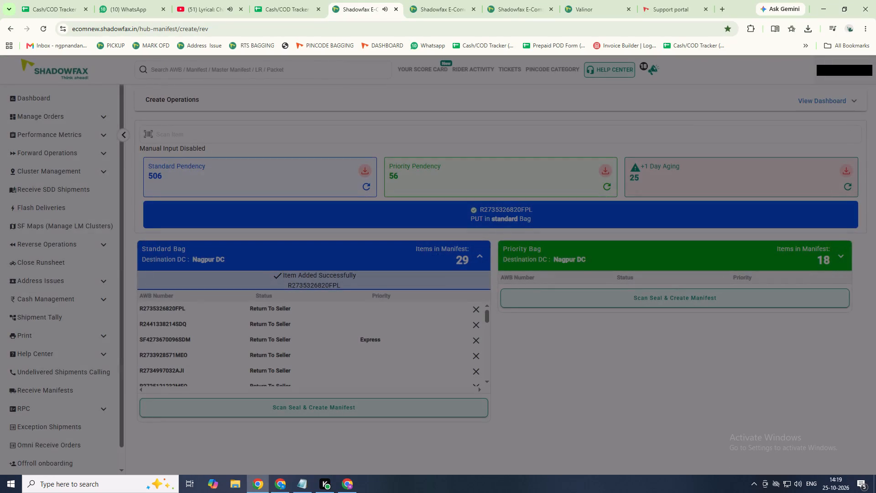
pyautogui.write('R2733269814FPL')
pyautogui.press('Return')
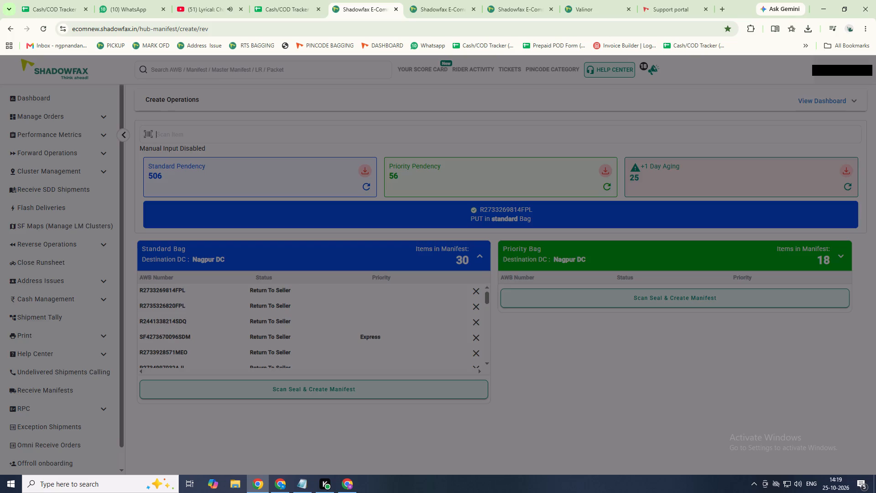
# Create the standard bag's manifest for Nagpur DC with blue seal HDRY23496023.
pyautogui.click(276, 396)
pyautogui.click(374, 294)
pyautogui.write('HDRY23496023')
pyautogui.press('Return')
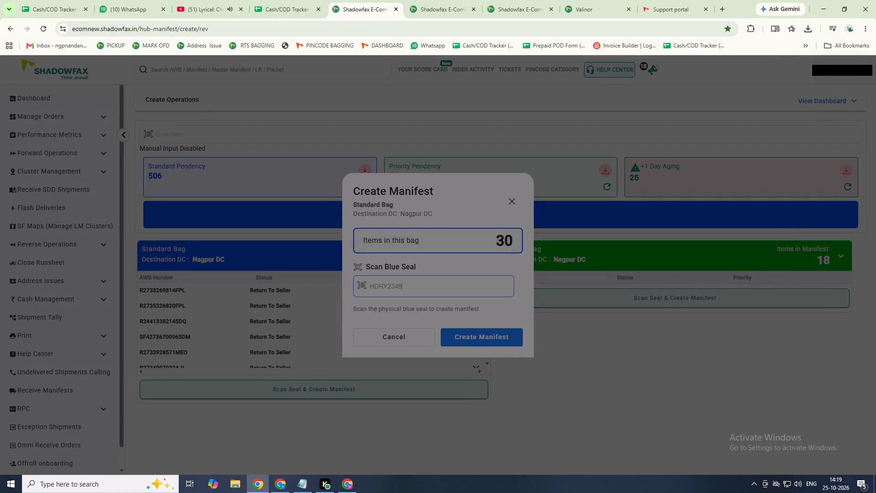
pyautogui.click(453, 338)
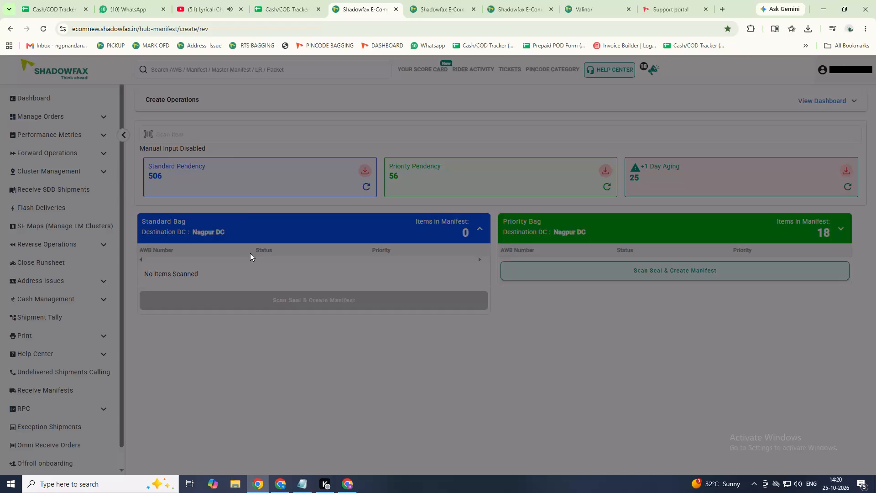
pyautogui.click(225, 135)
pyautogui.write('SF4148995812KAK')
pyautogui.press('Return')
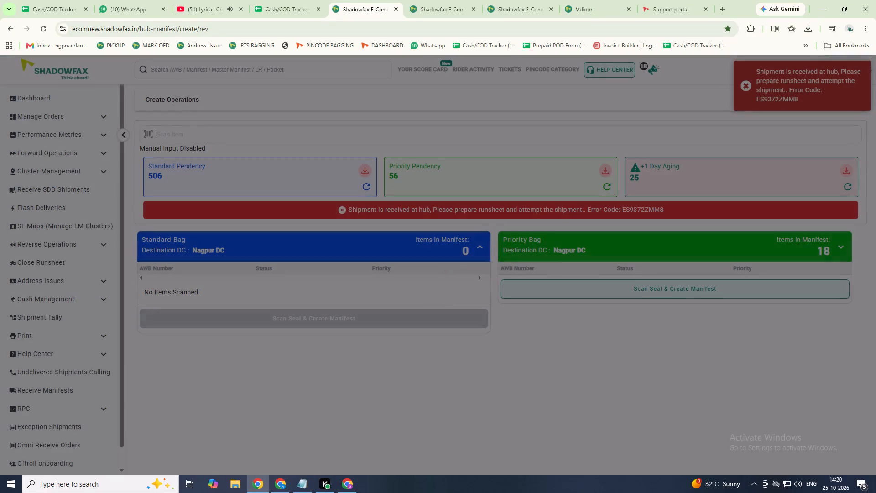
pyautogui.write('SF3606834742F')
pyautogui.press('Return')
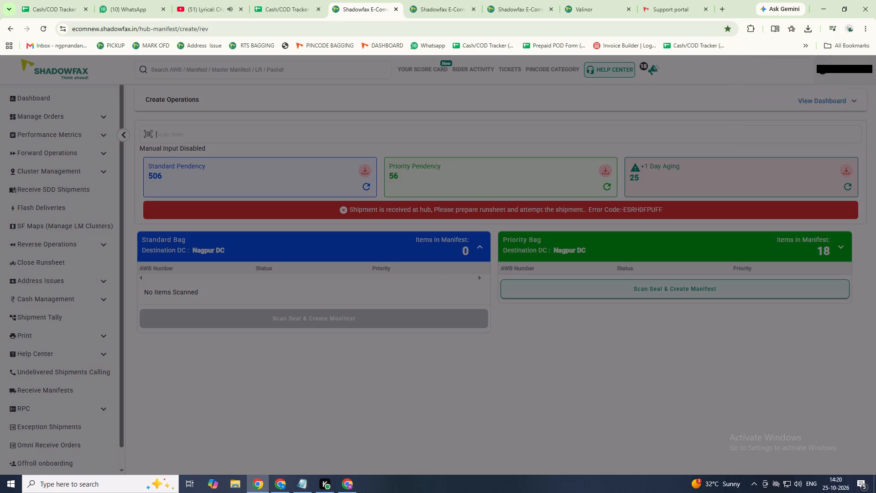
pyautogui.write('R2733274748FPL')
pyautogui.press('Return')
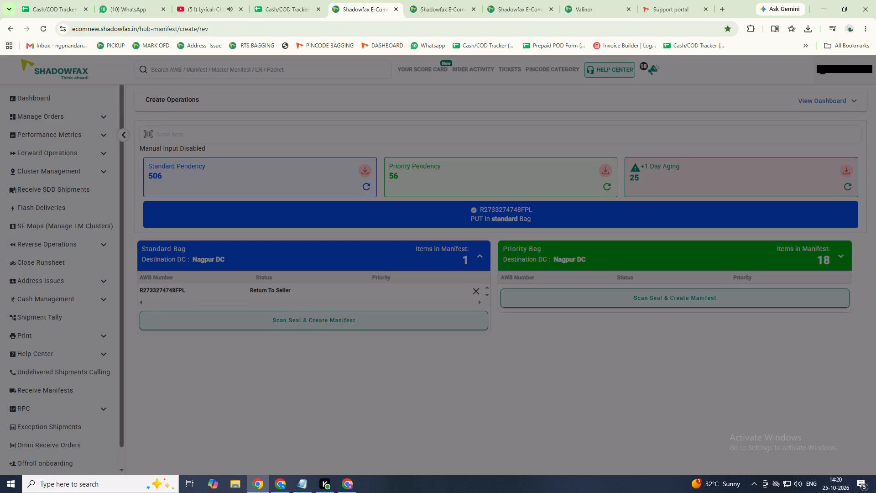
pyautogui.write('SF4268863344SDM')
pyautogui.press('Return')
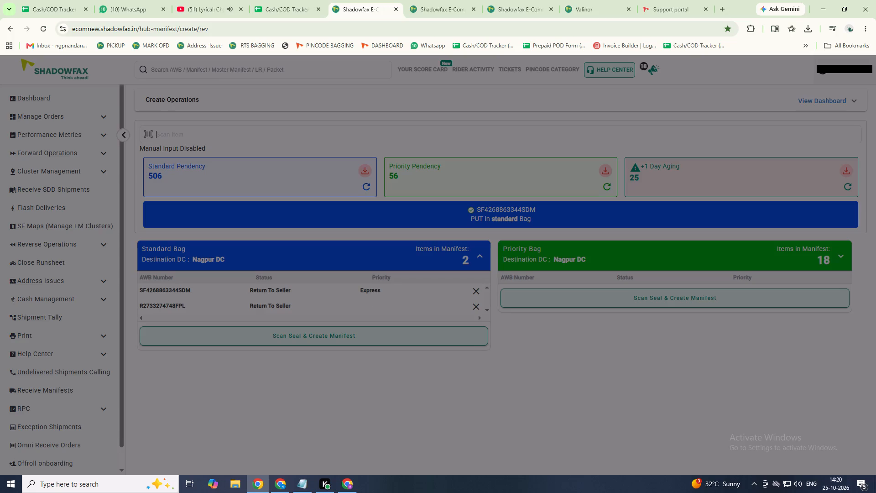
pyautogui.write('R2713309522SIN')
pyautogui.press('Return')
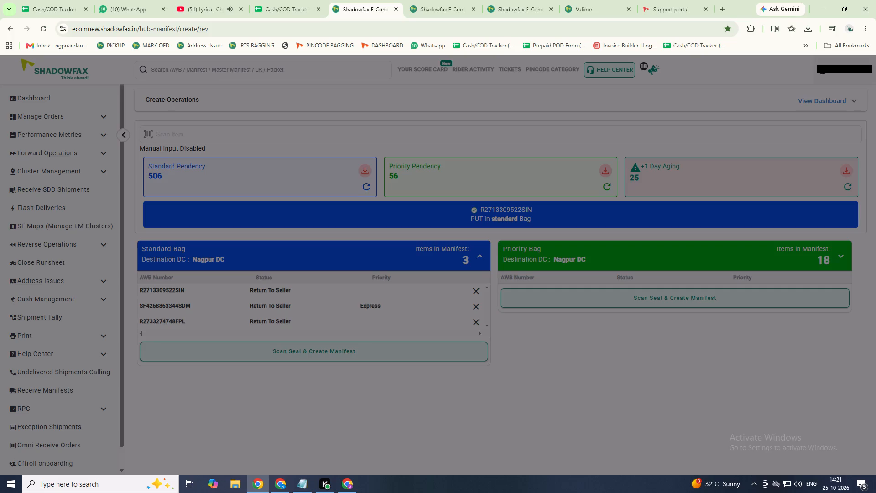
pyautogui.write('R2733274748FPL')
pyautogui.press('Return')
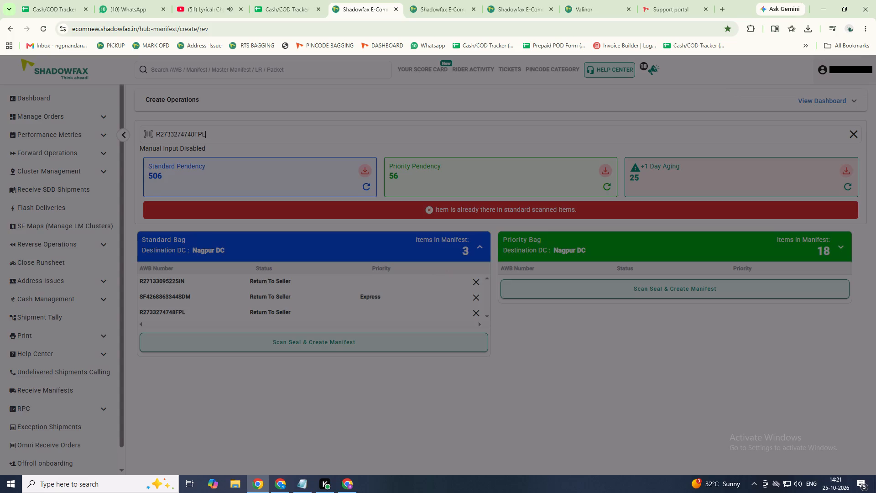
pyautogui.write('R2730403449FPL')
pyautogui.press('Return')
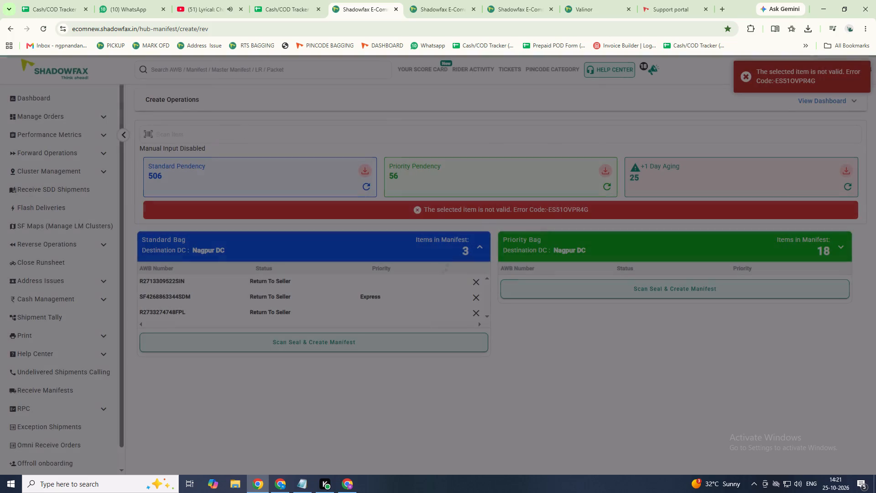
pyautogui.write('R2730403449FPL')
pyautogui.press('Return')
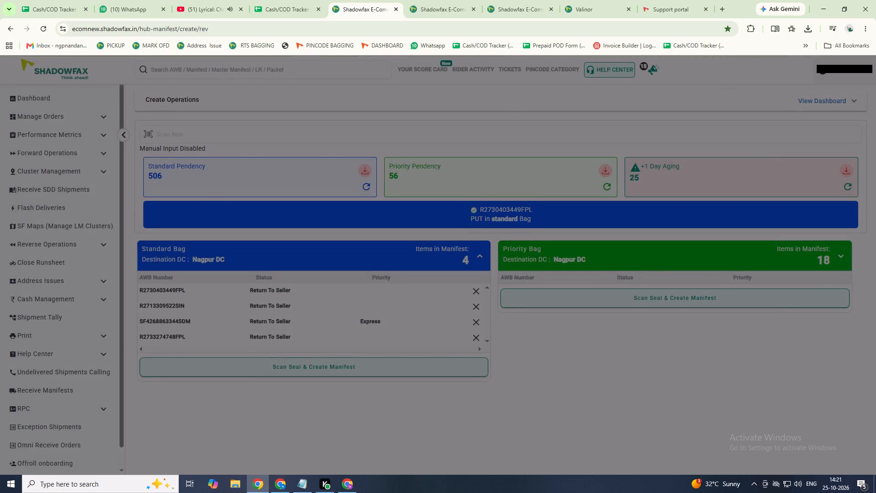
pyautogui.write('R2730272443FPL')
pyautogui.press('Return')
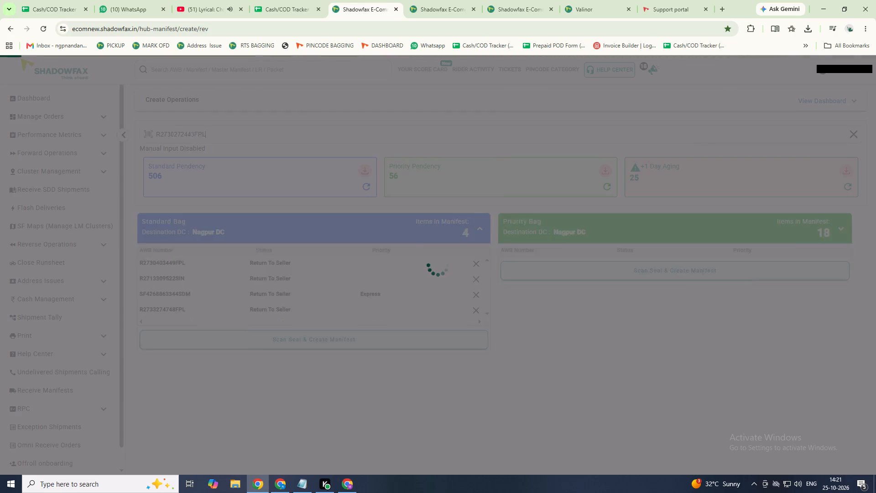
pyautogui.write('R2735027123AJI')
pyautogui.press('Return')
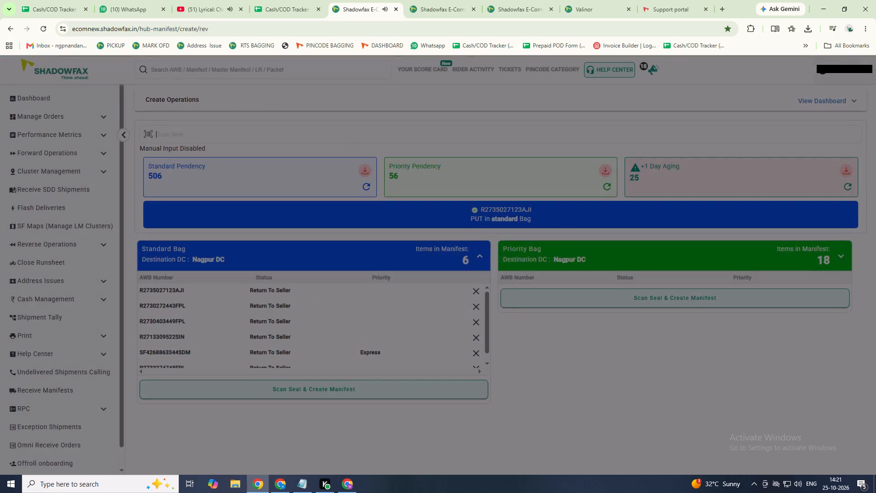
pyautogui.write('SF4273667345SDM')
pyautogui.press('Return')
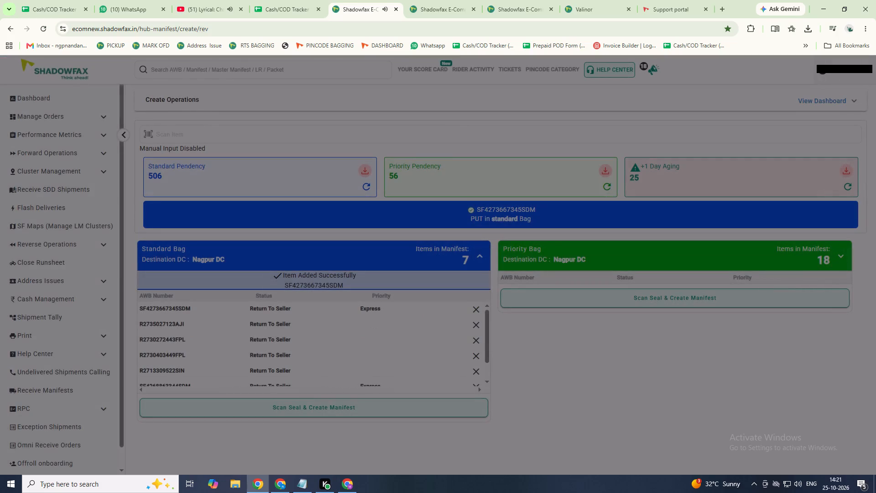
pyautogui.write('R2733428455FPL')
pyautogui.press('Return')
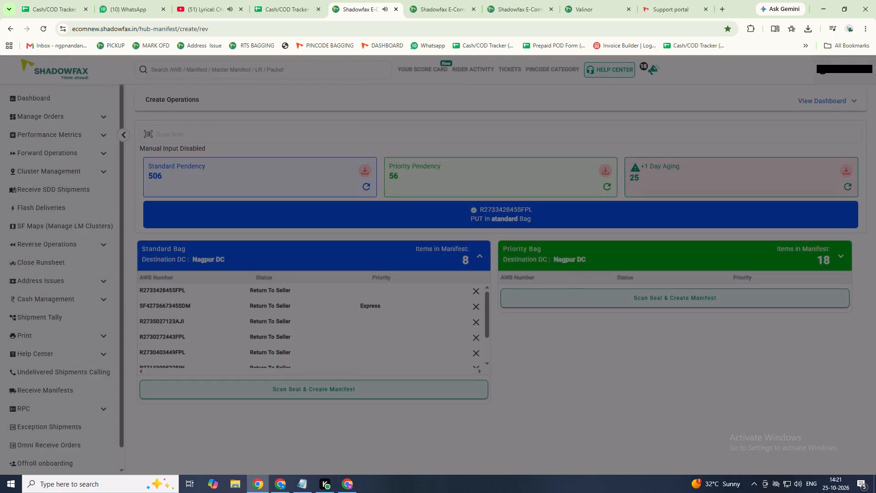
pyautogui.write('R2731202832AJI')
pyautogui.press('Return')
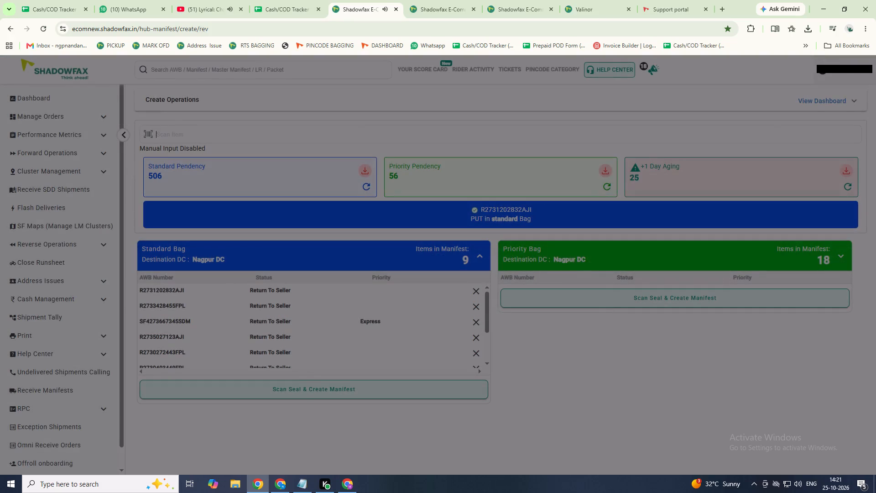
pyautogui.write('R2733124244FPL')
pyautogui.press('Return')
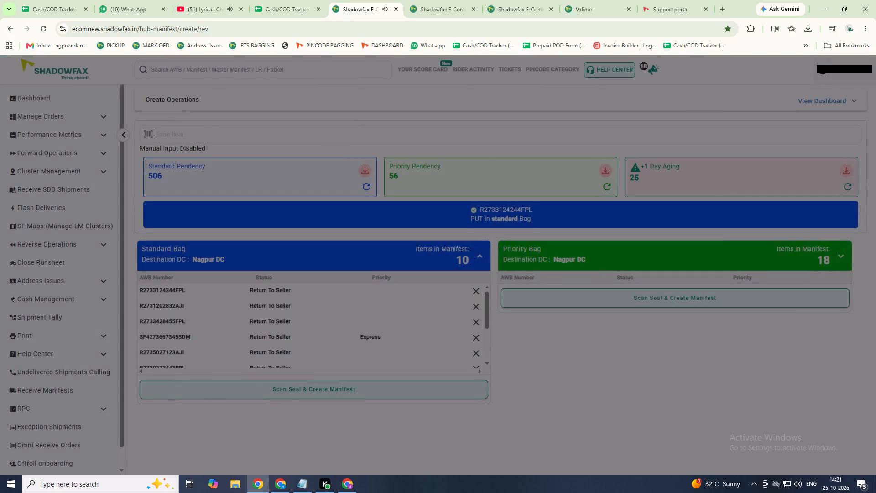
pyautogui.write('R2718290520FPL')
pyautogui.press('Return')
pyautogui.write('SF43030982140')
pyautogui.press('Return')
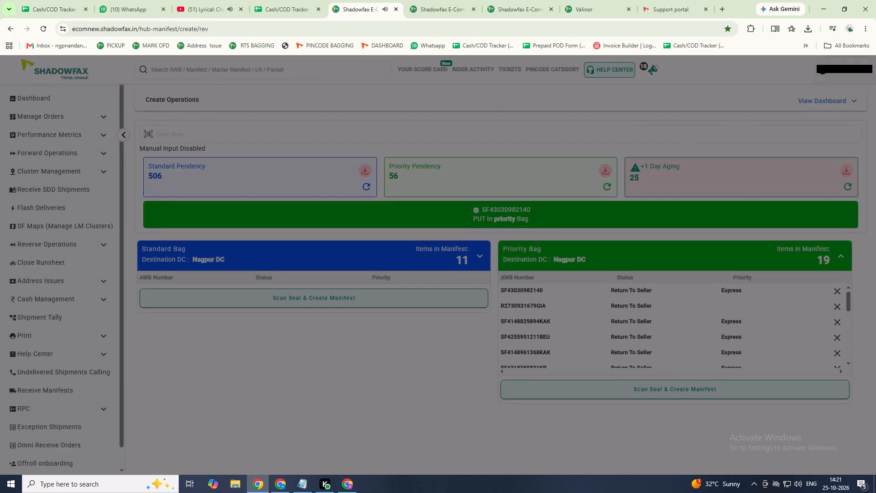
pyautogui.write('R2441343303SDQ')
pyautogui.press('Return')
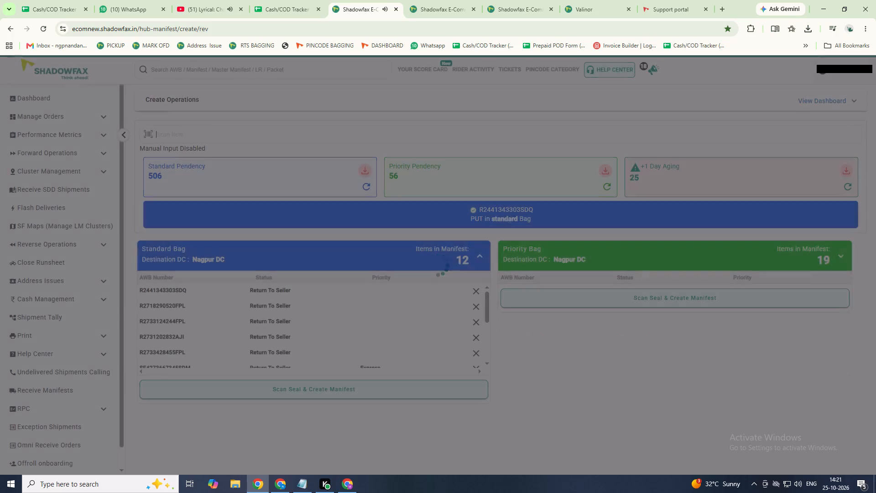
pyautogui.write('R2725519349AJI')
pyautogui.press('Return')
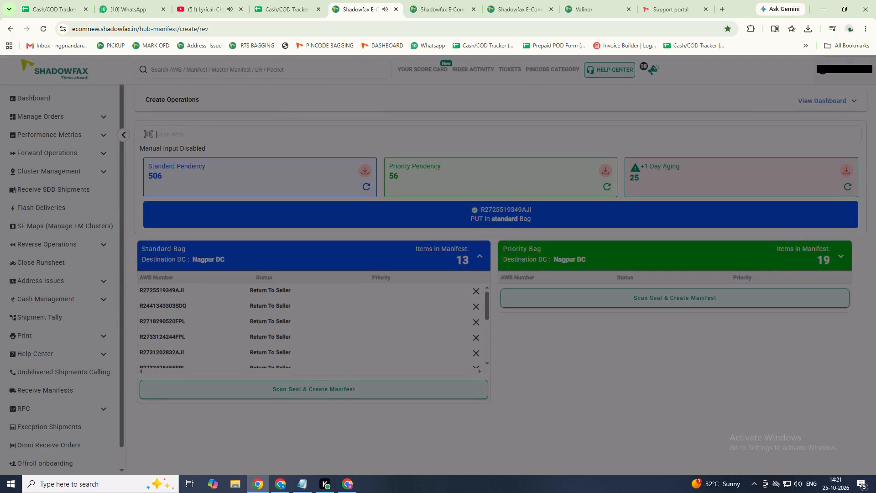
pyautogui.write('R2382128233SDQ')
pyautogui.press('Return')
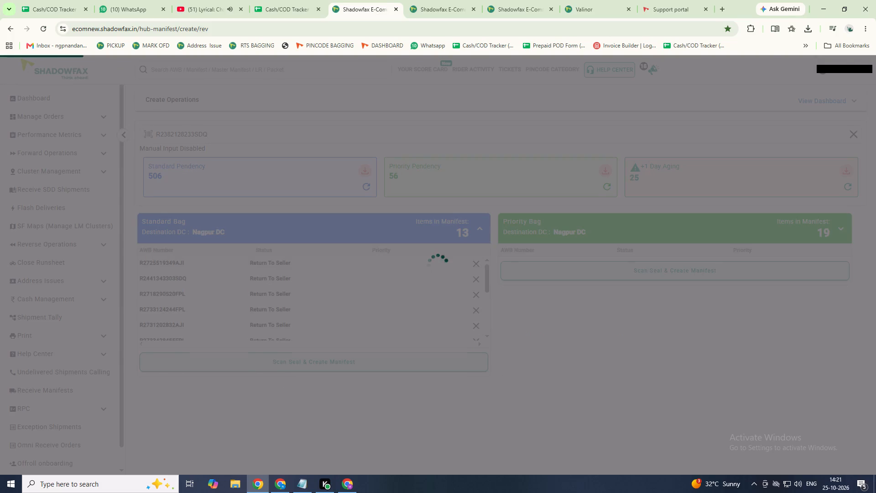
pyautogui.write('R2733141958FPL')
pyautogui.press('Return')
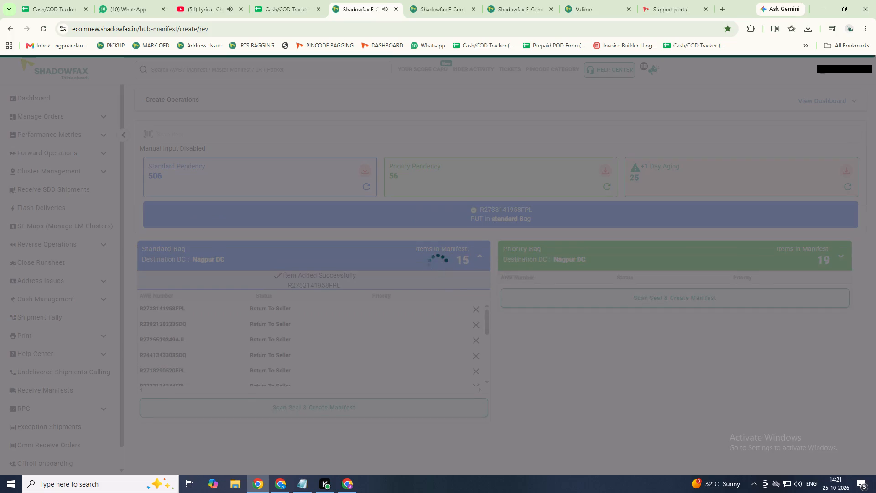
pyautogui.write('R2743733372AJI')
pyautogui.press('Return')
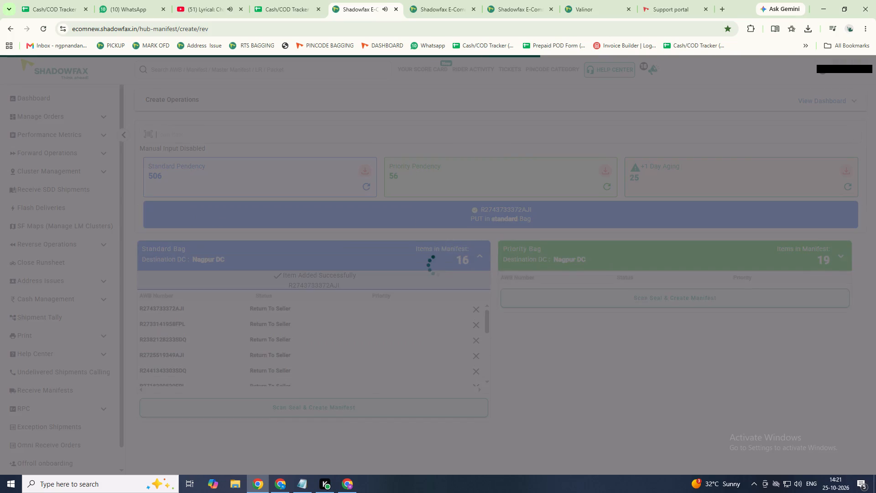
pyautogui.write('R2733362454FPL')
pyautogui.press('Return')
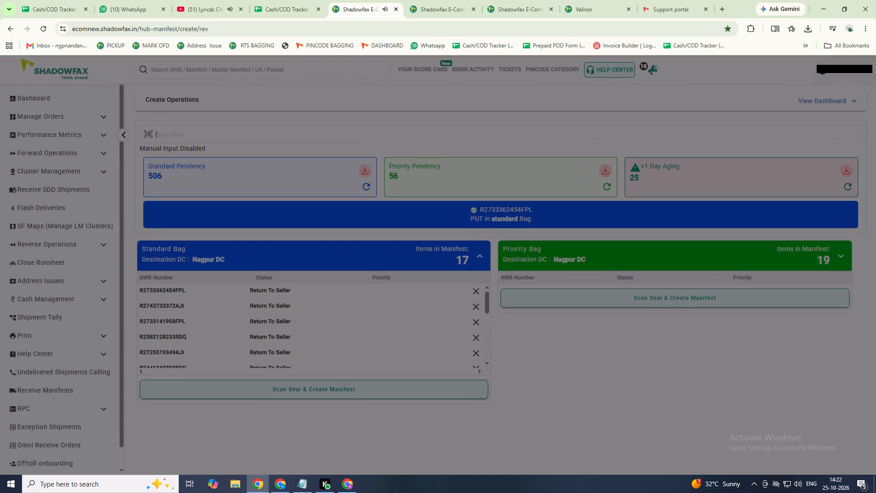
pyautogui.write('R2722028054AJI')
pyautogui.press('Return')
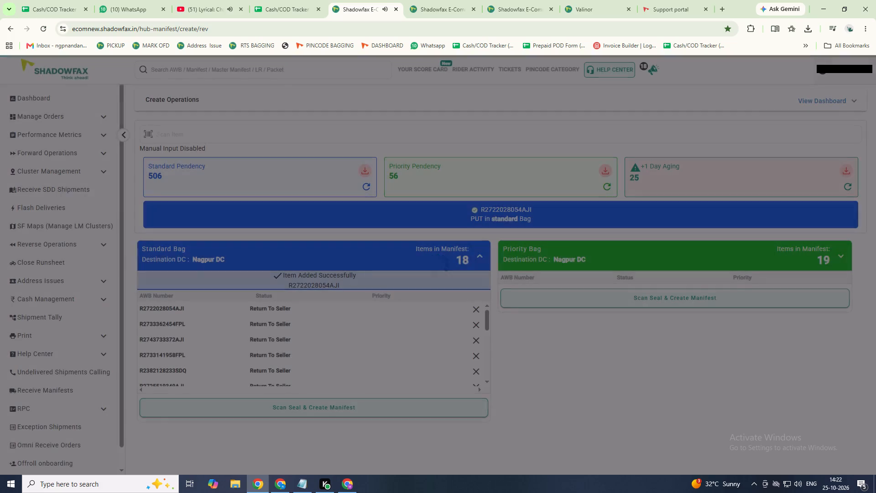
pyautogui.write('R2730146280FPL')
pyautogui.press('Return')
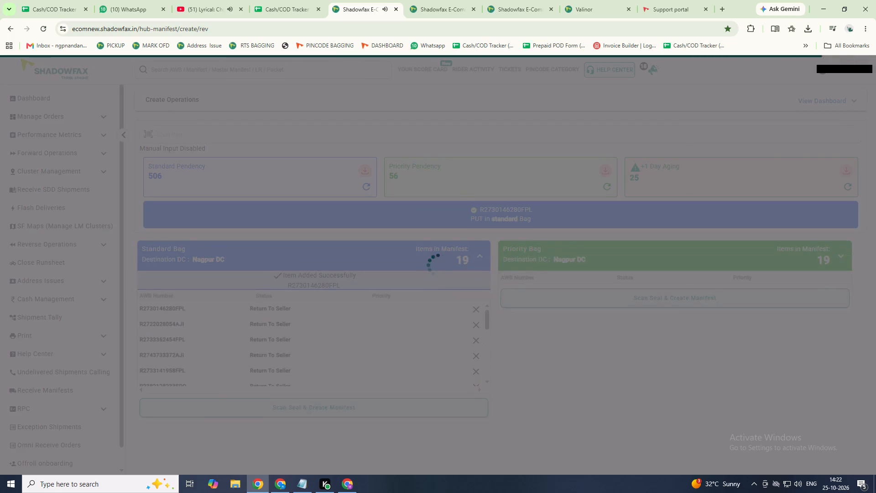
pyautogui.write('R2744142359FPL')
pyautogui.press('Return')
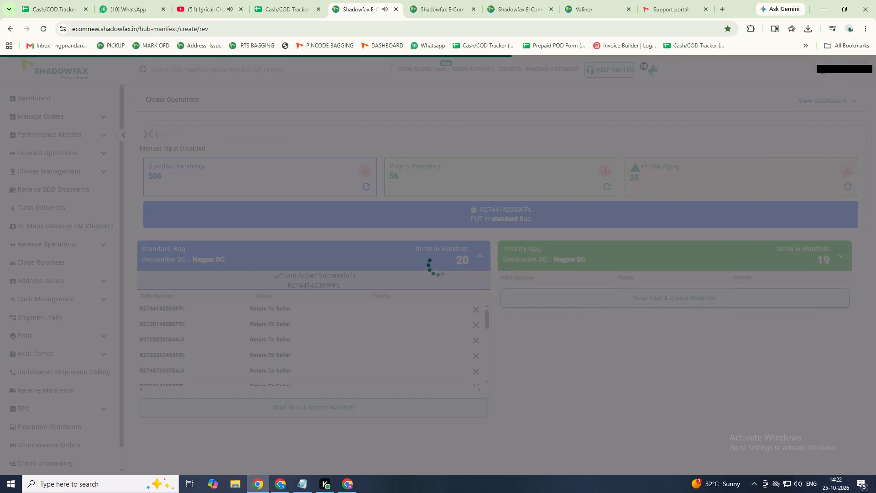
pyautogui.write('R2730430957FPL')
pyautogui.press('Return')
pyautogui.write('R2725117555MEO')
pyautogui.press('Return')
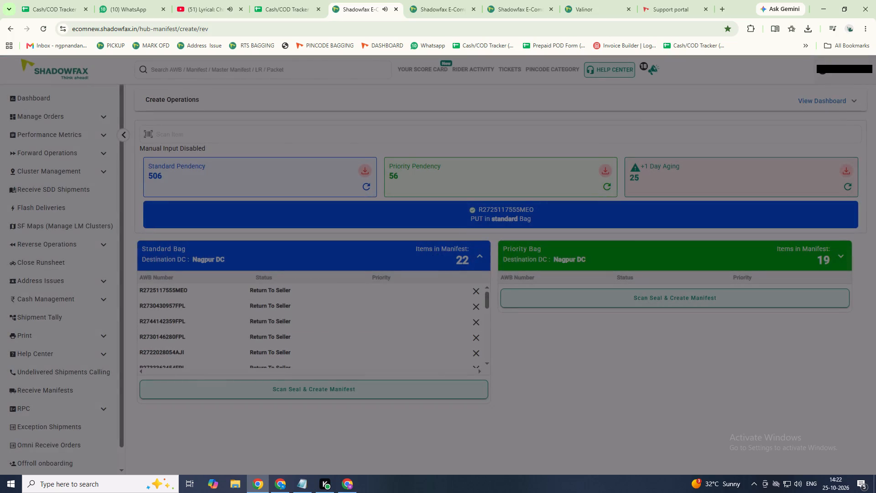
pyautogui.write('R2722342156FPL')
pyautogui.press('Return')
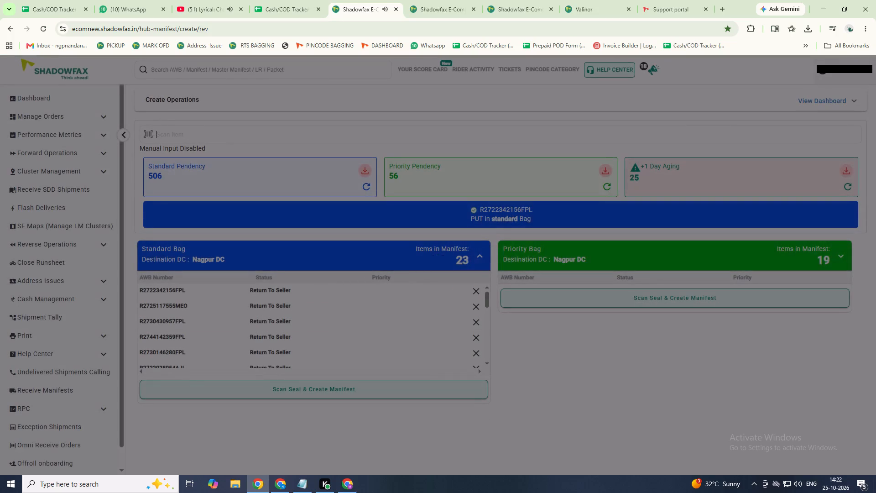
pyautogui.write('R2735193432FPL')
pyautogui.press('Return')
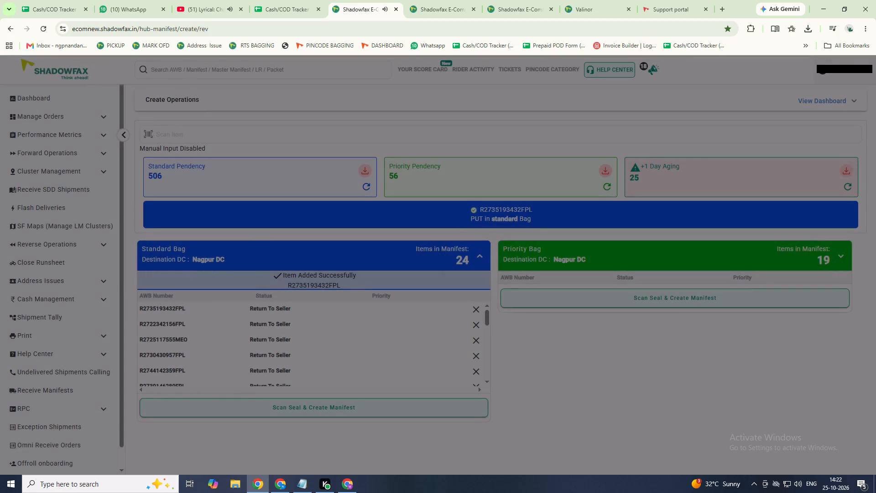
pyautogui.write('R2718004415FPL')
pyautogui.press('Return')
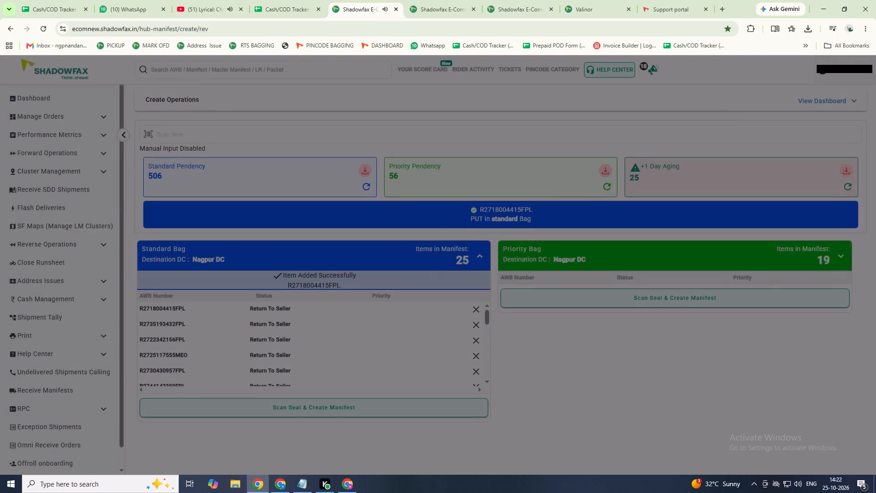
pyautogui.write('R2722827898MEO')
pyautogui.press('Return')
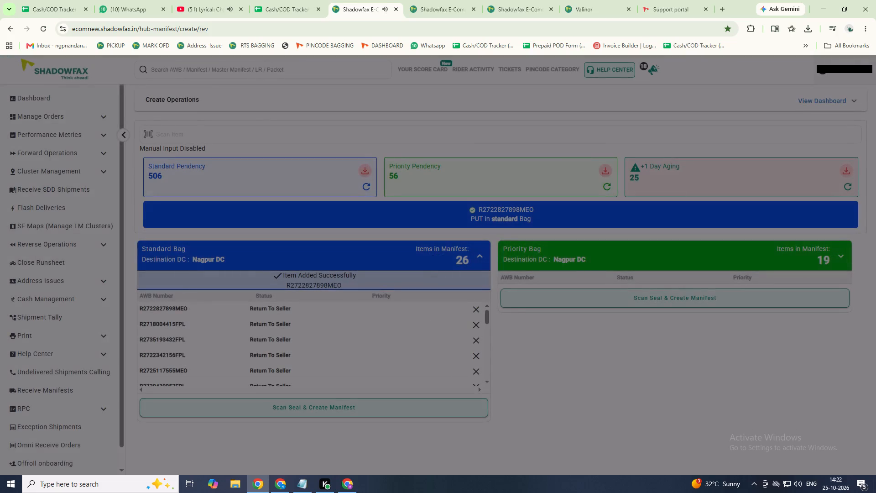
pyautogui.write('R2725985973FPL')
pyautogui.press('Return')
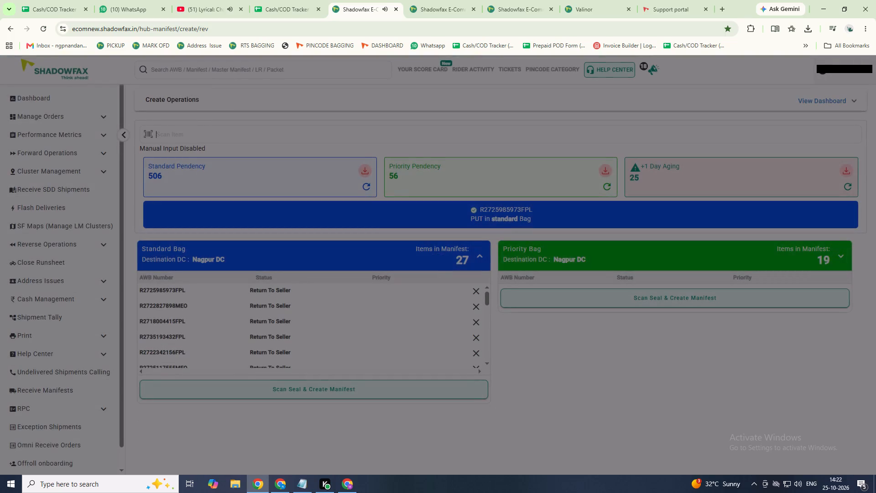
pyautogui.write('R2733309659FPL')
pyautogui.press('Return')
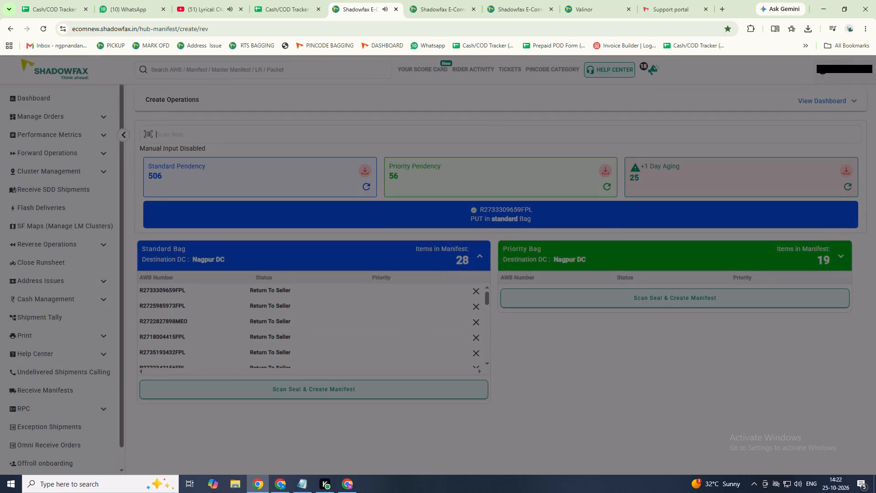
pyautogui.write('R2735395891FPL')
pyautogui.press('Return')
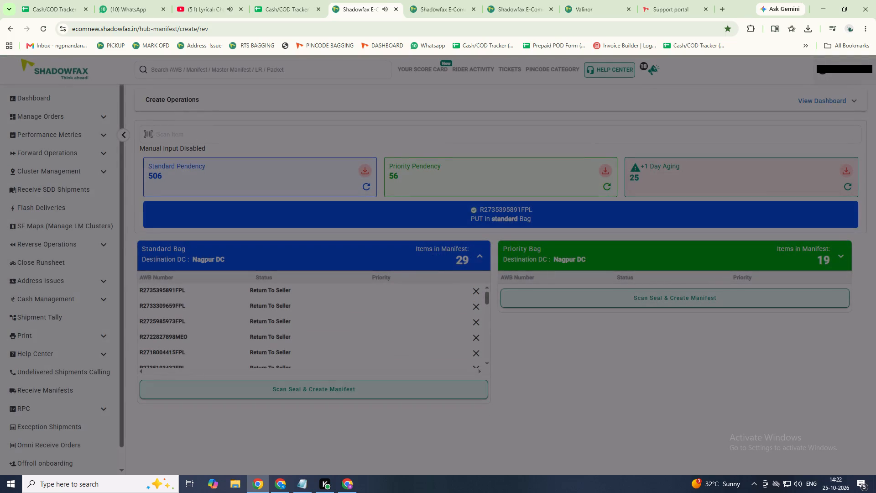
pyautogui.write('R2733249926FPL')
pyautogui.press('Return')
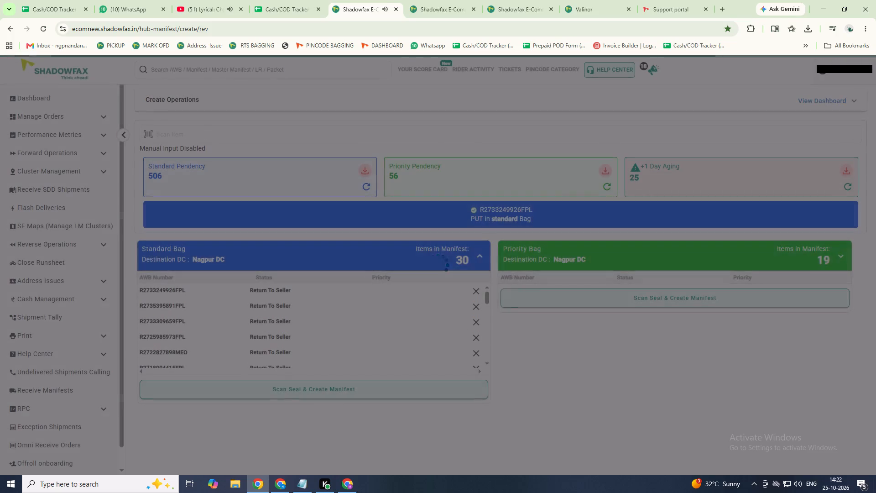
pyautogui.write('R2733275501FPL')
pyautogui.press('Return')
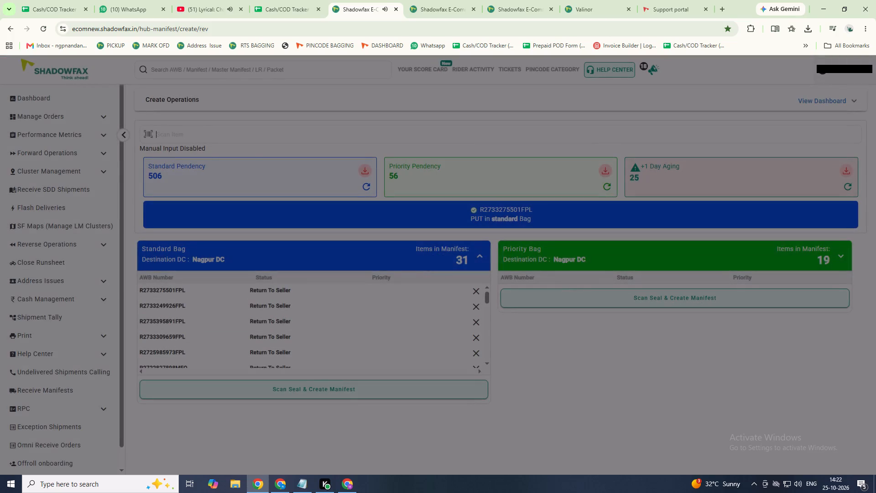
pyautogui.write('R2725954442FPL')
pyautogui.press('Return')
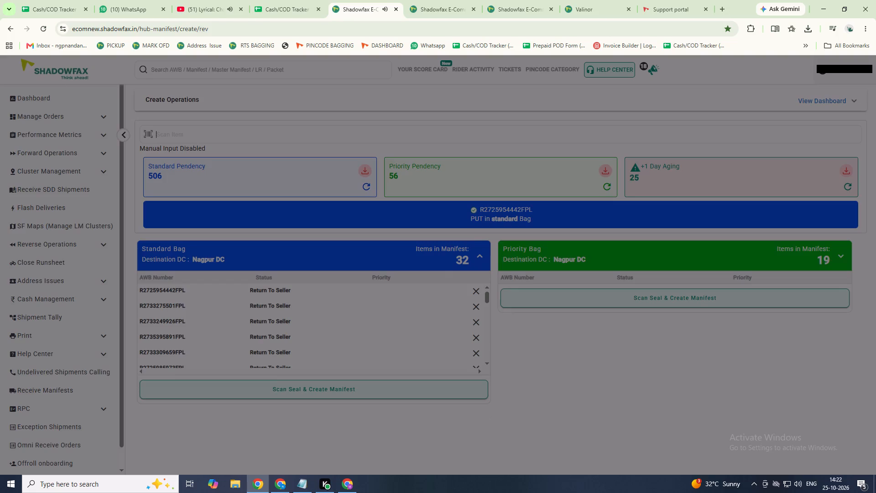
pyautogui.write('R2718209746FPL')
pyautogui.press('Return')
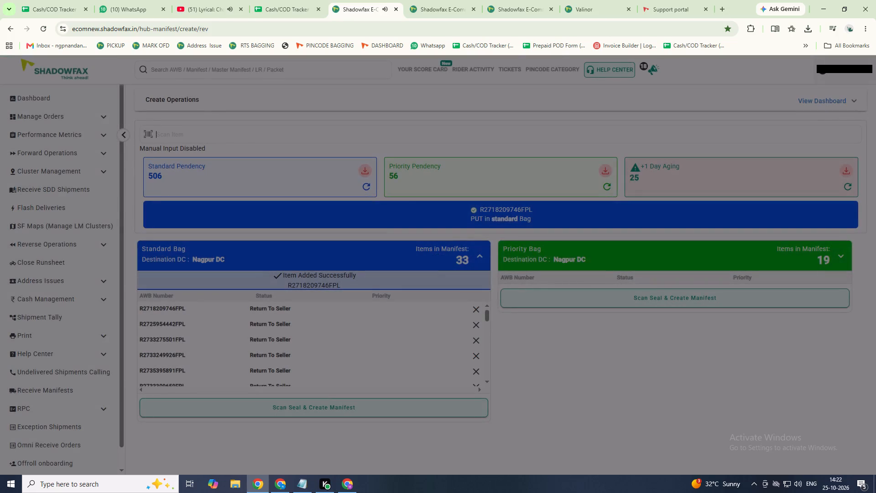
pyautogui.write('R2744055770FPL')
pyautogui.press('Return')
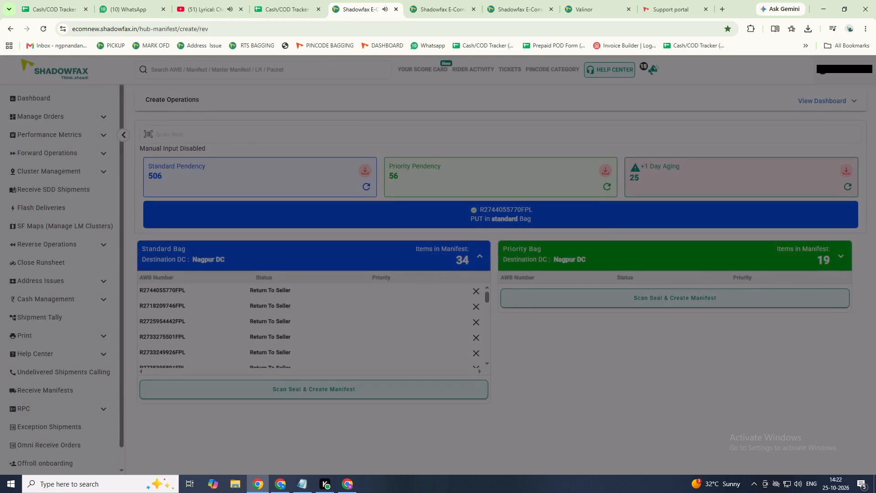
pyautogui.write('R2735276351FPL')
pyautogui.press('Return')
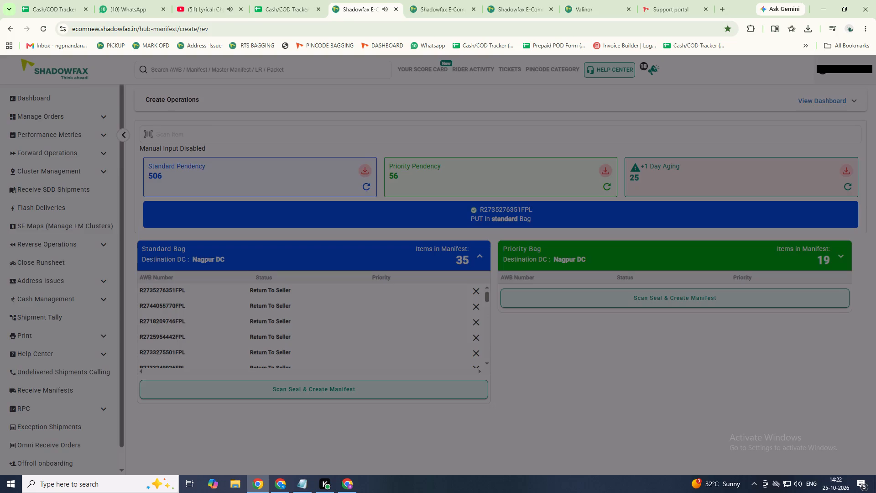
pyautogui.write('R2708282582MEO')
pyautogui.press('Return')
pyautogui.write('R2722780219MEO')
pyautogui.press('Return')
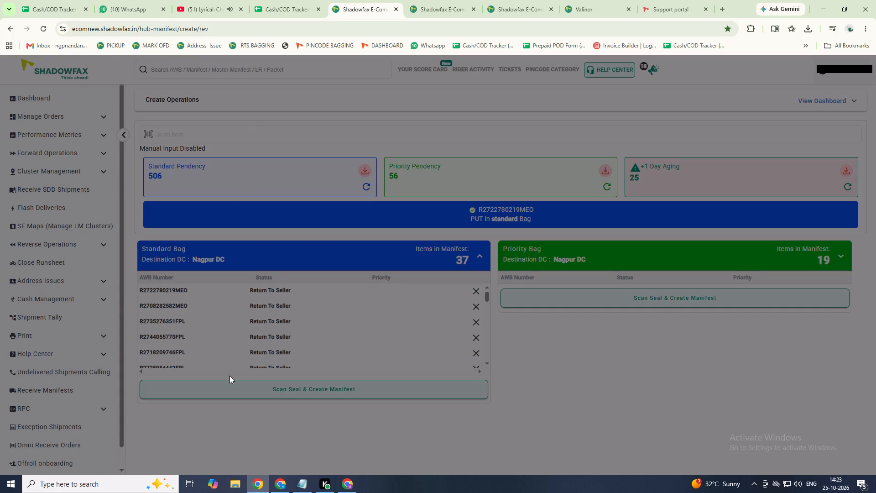
# Create the standard bag manifest for Nagpur DC with blue seal HDRY23496025.
pyautogui.click(281, 390)
pyautogui.click(397, 286)
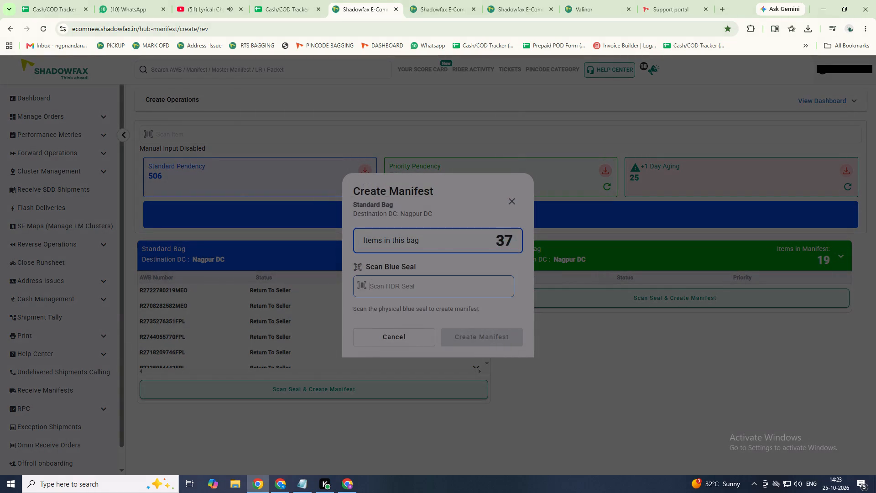
pyautogui.hotkey('shift', 'h')
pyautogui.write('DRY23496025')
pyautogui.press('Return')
pyautogui.click(481, 341)
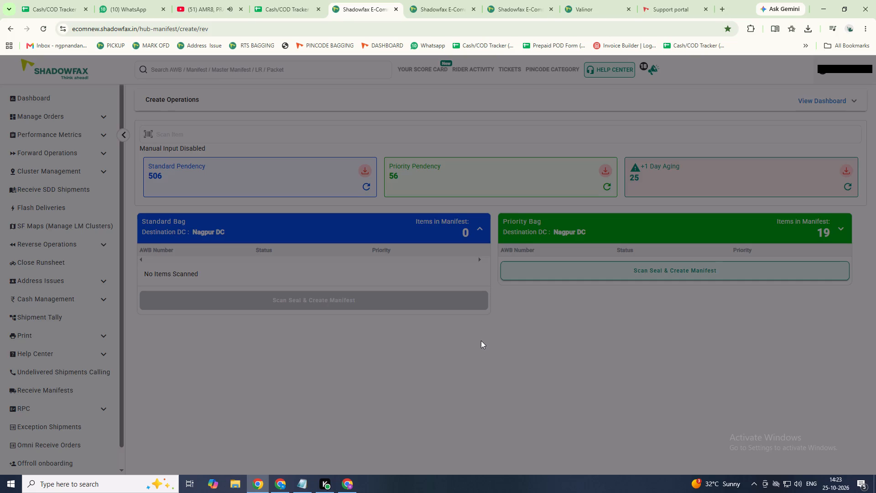
pyautogui.click(187, 137)
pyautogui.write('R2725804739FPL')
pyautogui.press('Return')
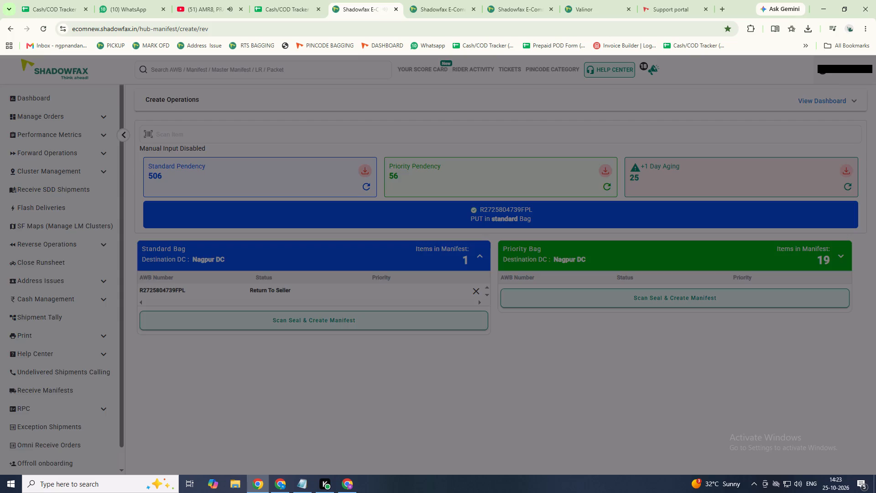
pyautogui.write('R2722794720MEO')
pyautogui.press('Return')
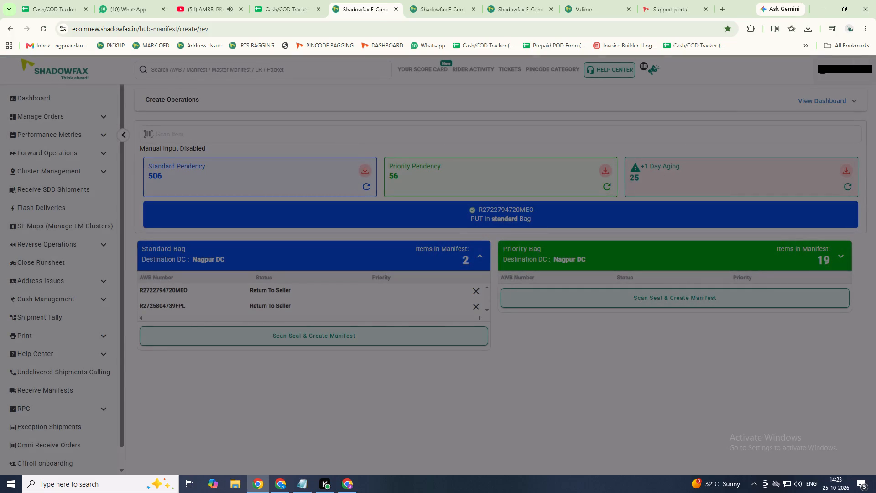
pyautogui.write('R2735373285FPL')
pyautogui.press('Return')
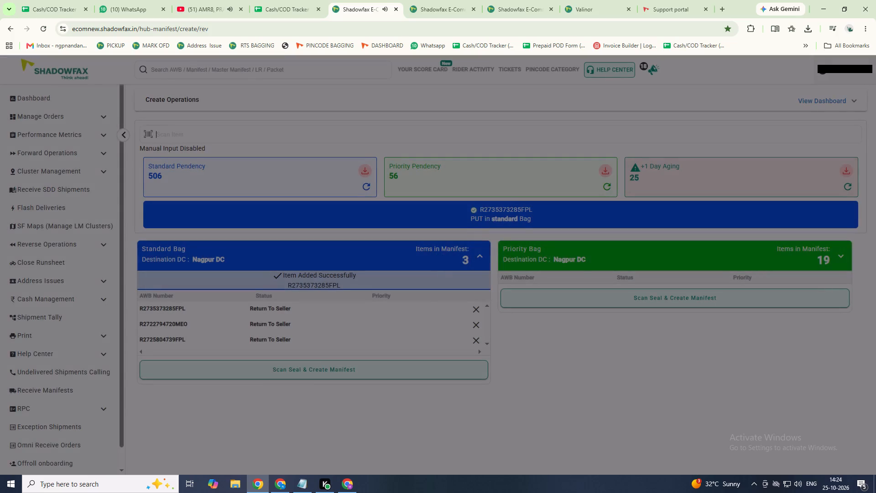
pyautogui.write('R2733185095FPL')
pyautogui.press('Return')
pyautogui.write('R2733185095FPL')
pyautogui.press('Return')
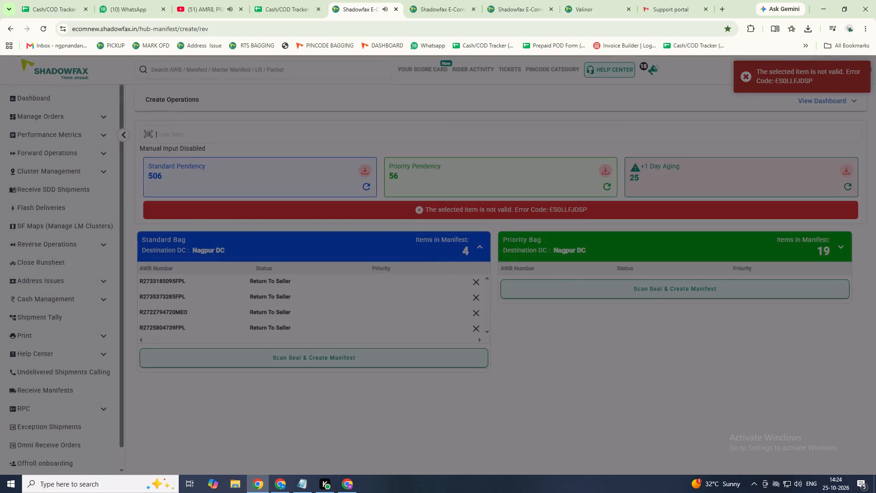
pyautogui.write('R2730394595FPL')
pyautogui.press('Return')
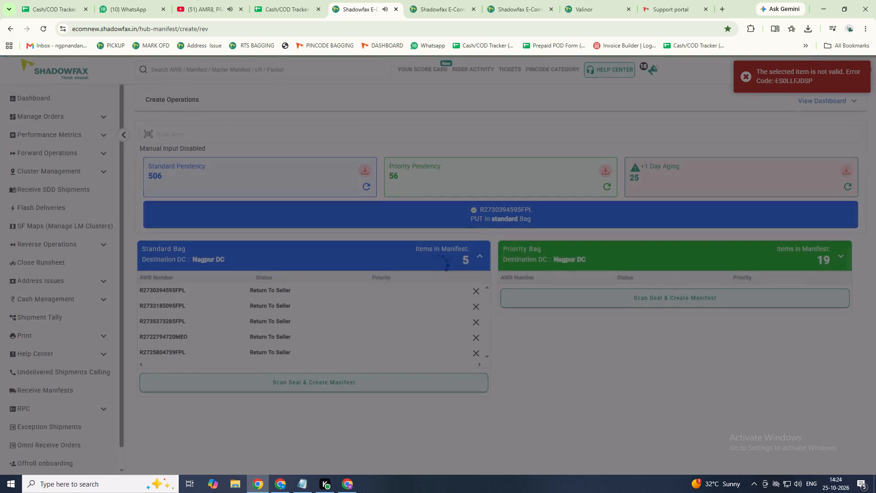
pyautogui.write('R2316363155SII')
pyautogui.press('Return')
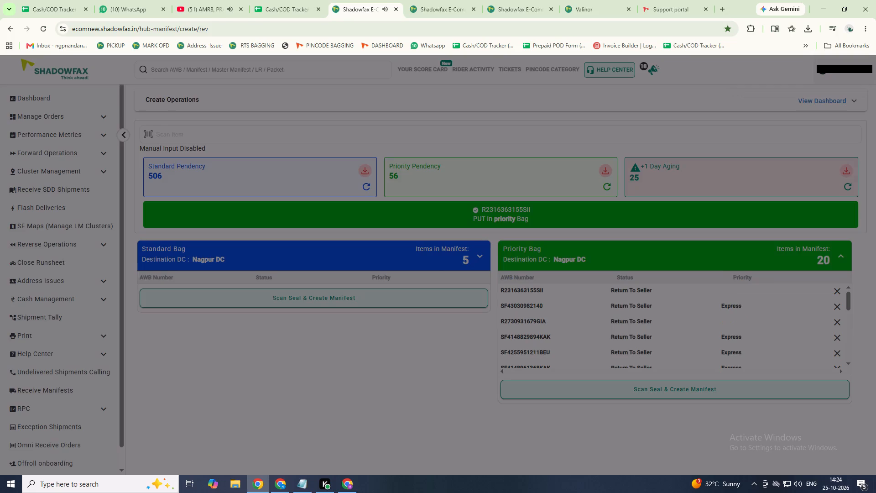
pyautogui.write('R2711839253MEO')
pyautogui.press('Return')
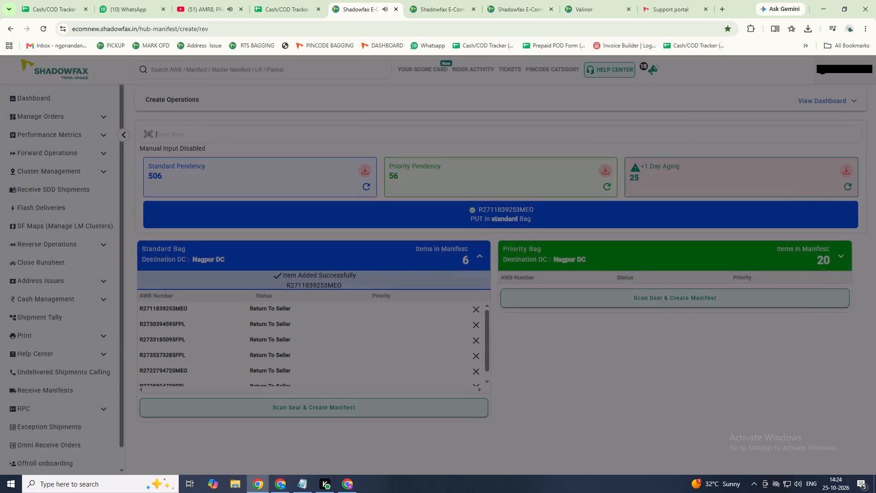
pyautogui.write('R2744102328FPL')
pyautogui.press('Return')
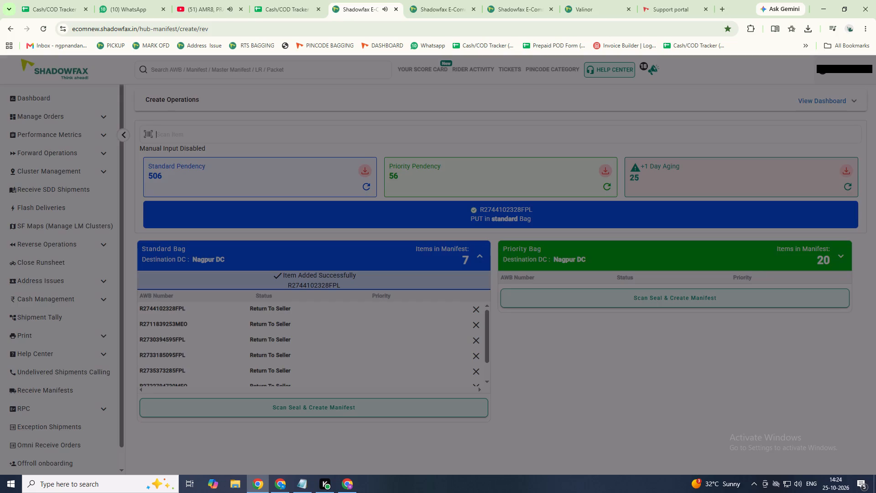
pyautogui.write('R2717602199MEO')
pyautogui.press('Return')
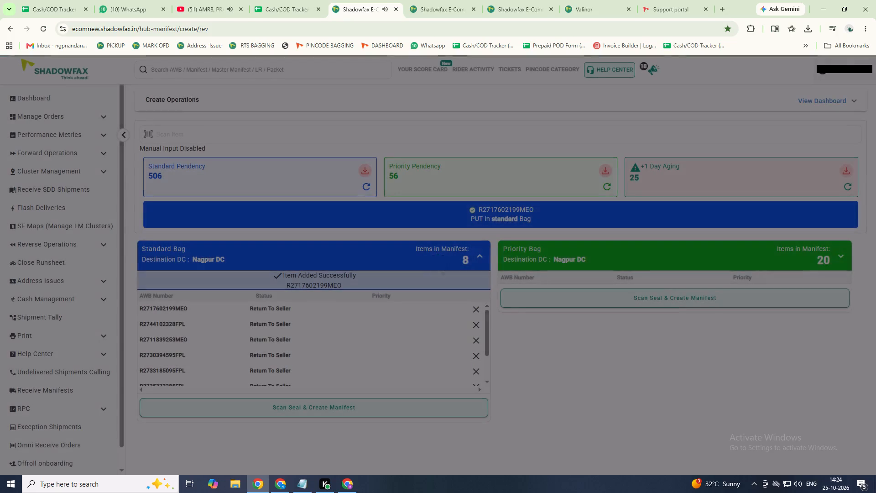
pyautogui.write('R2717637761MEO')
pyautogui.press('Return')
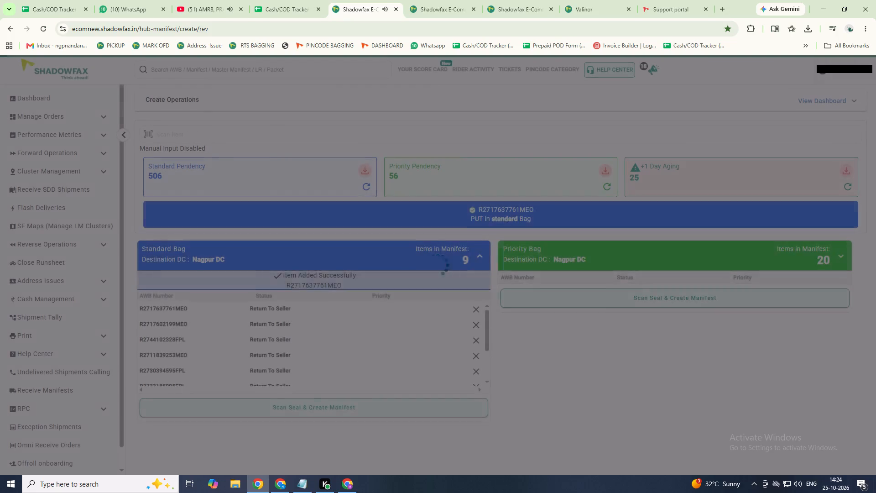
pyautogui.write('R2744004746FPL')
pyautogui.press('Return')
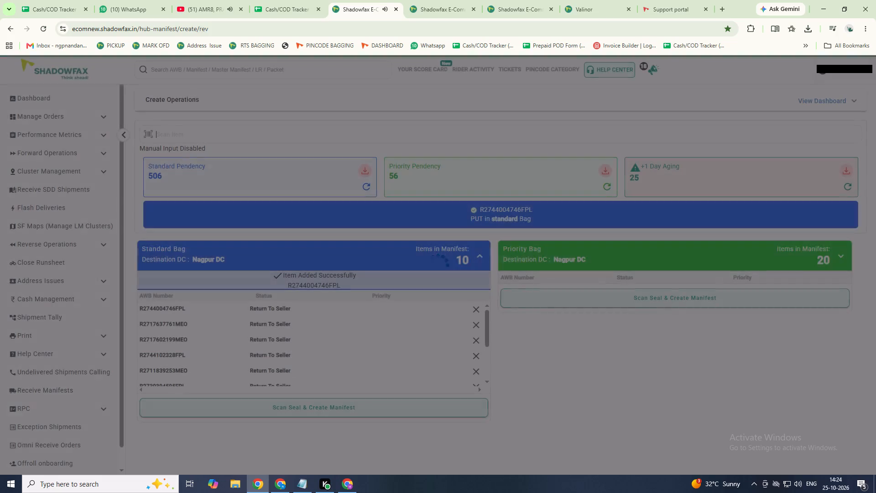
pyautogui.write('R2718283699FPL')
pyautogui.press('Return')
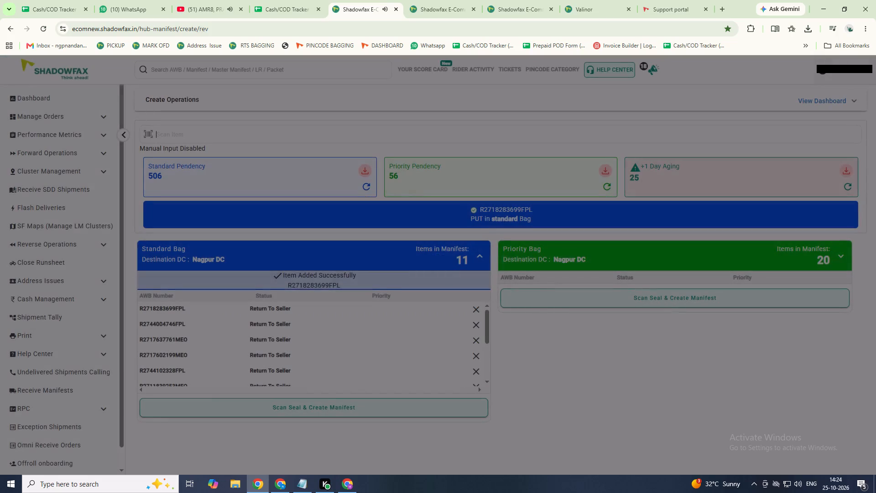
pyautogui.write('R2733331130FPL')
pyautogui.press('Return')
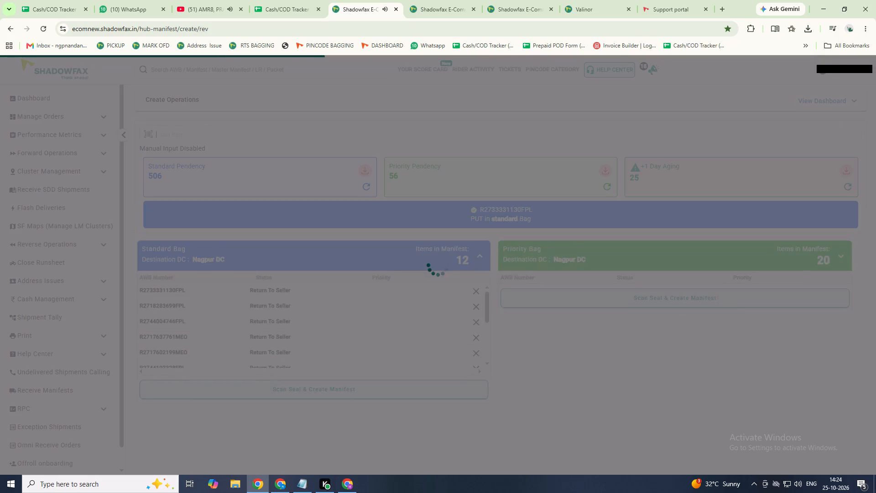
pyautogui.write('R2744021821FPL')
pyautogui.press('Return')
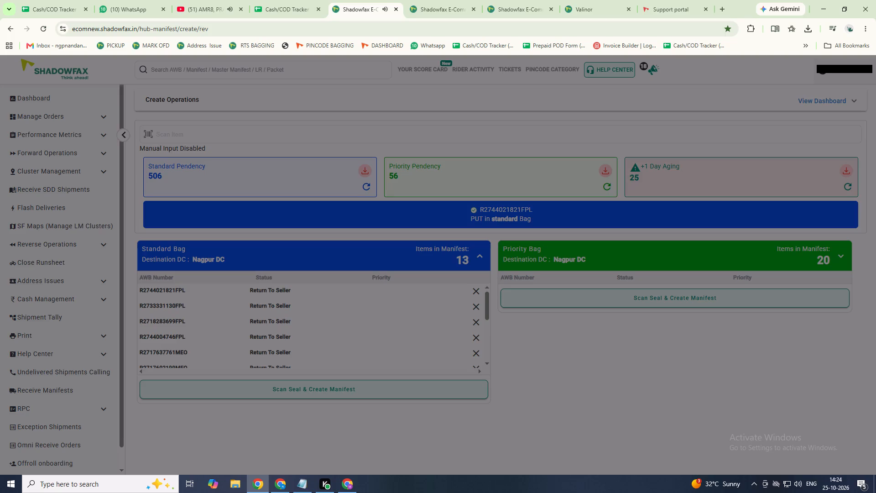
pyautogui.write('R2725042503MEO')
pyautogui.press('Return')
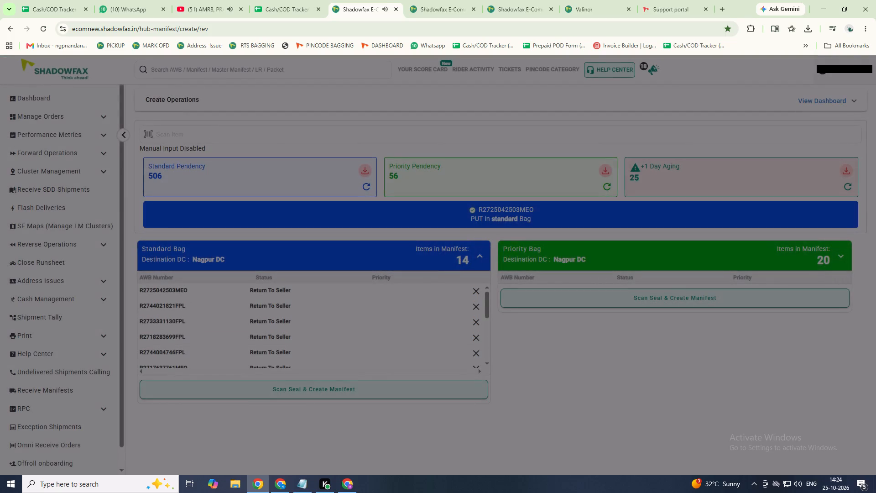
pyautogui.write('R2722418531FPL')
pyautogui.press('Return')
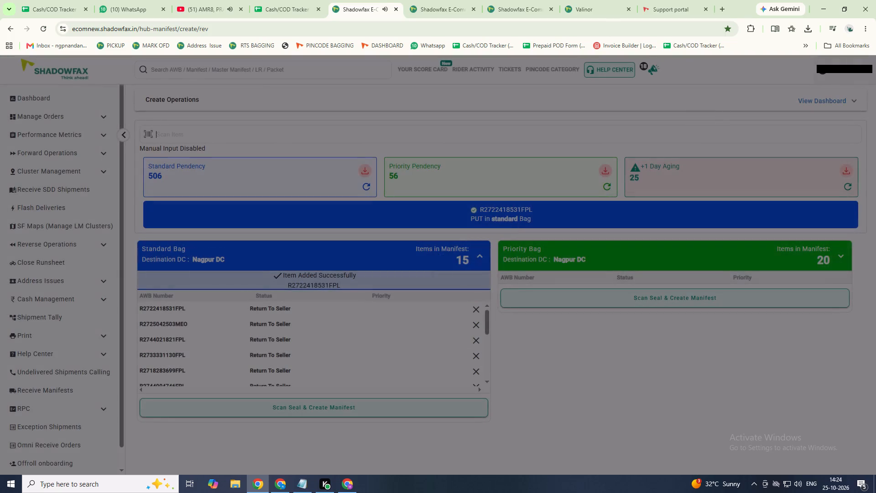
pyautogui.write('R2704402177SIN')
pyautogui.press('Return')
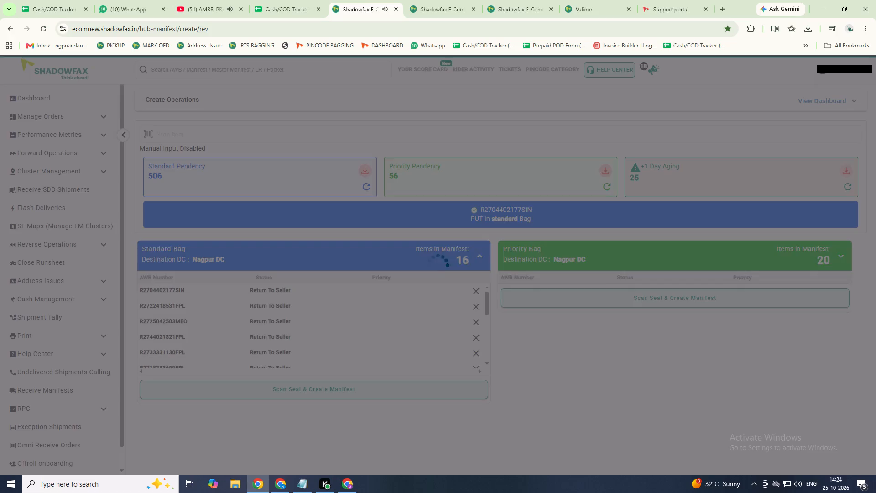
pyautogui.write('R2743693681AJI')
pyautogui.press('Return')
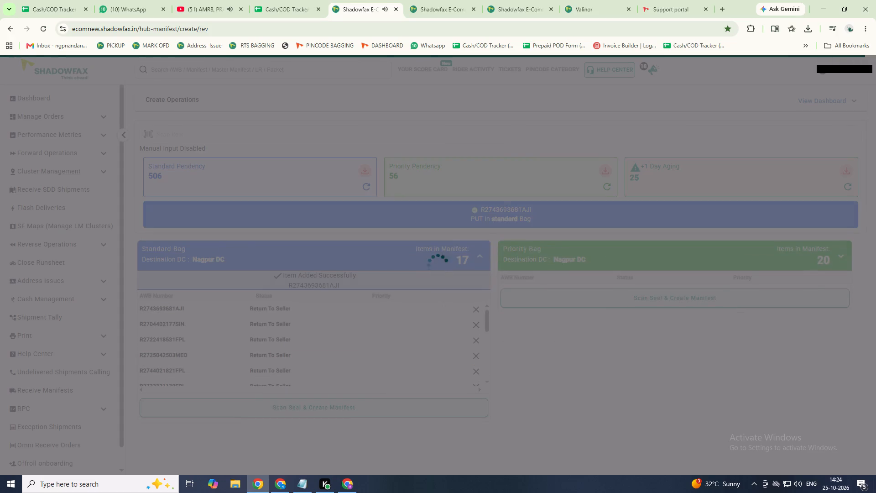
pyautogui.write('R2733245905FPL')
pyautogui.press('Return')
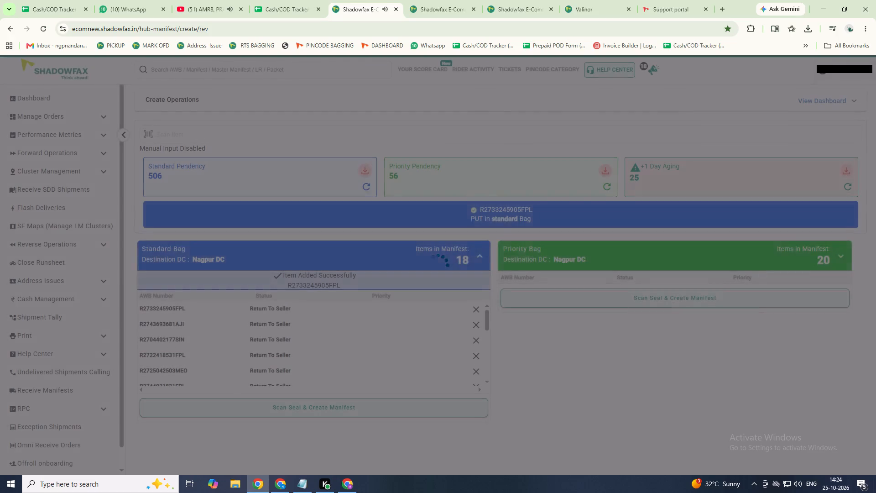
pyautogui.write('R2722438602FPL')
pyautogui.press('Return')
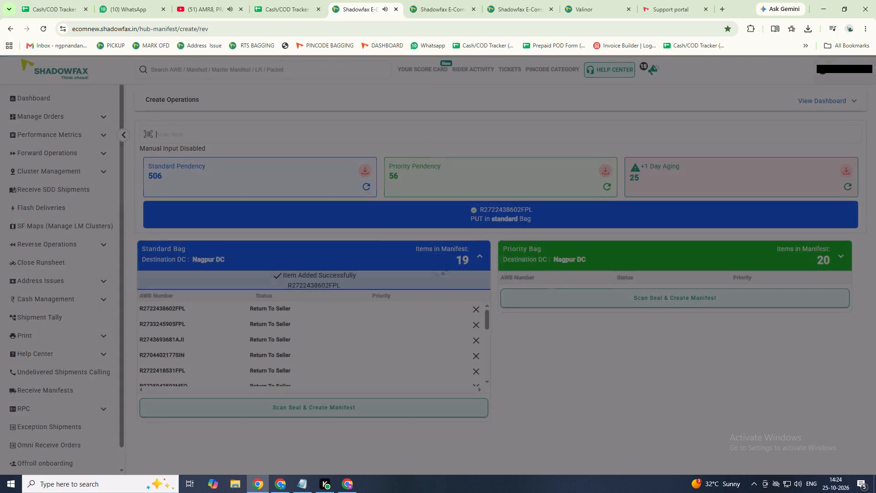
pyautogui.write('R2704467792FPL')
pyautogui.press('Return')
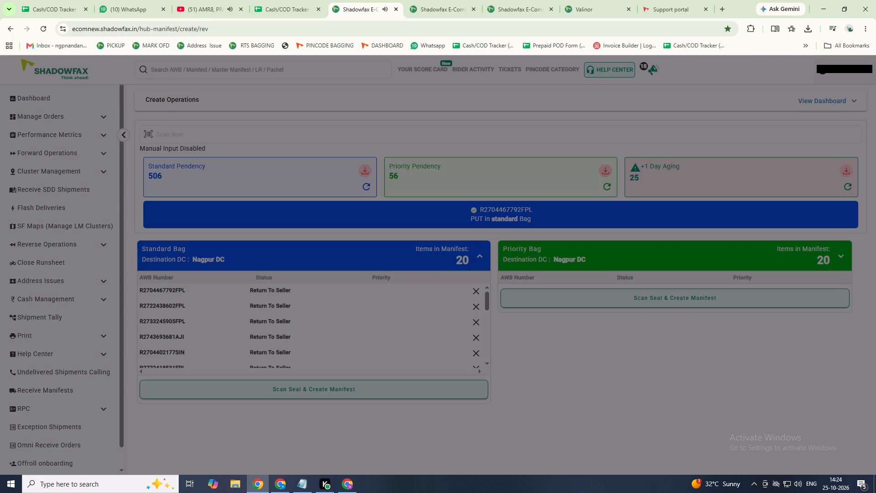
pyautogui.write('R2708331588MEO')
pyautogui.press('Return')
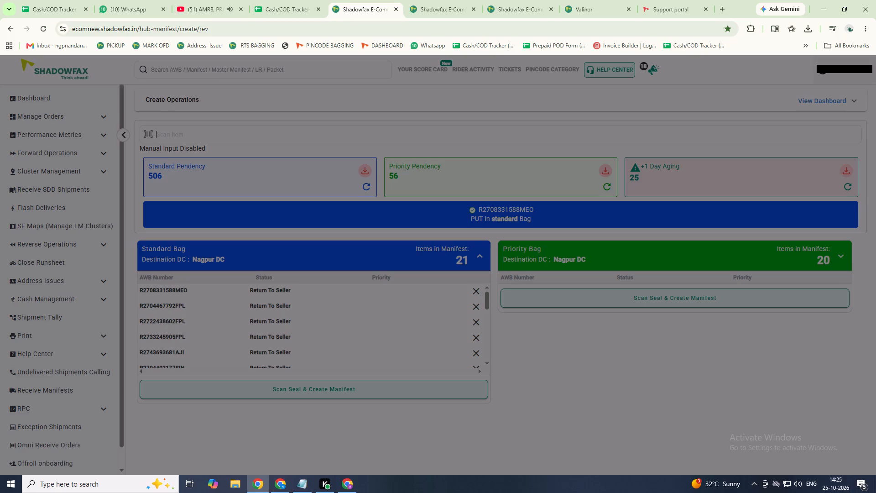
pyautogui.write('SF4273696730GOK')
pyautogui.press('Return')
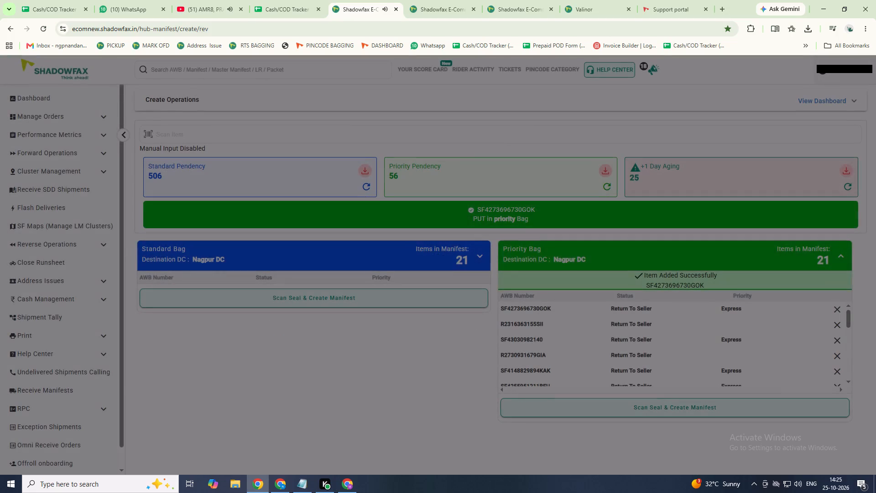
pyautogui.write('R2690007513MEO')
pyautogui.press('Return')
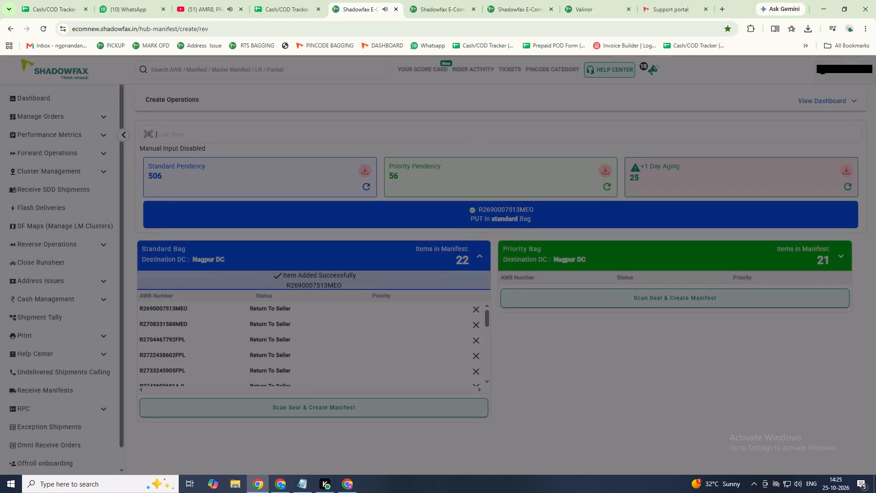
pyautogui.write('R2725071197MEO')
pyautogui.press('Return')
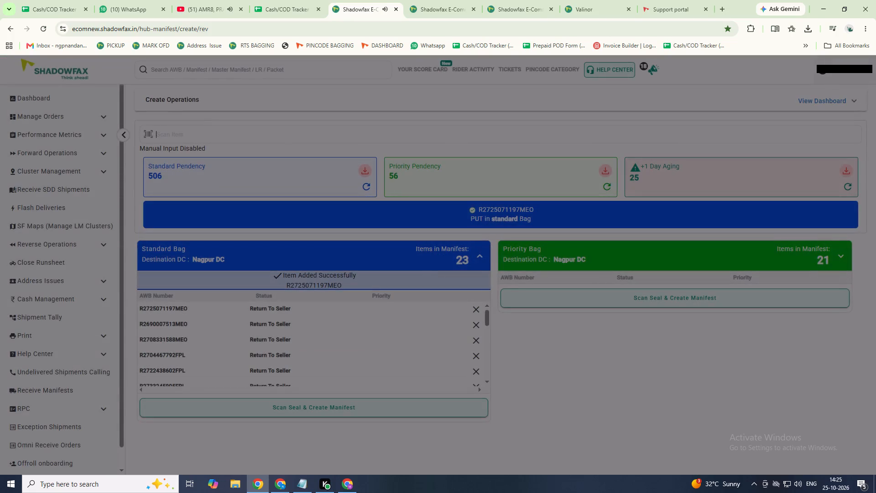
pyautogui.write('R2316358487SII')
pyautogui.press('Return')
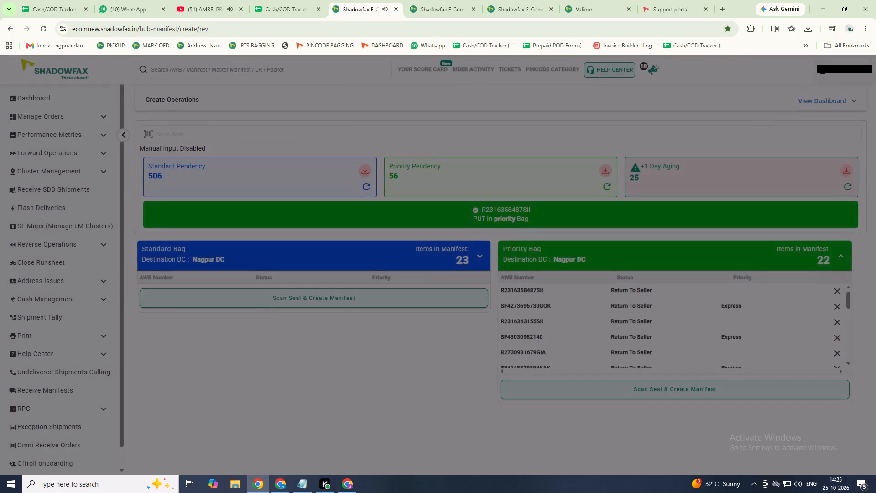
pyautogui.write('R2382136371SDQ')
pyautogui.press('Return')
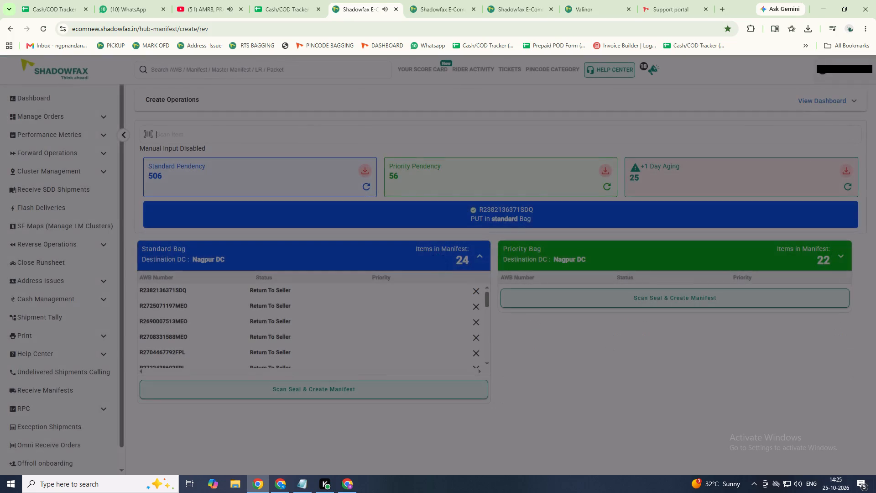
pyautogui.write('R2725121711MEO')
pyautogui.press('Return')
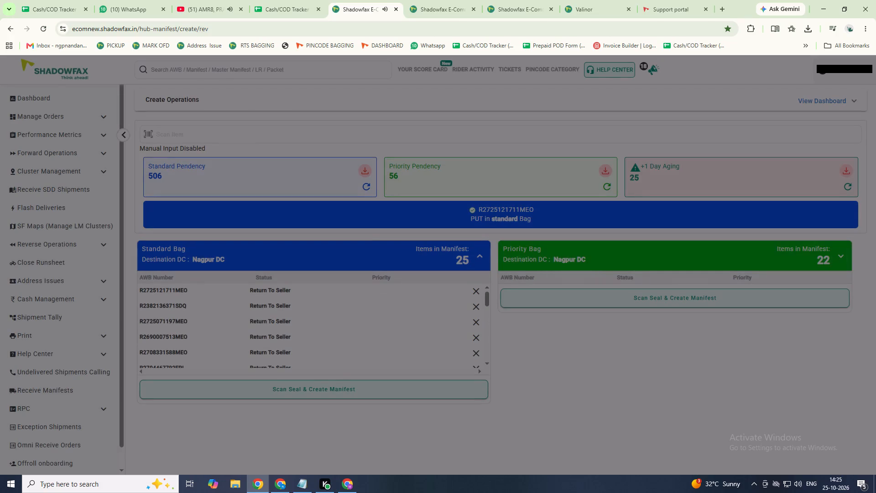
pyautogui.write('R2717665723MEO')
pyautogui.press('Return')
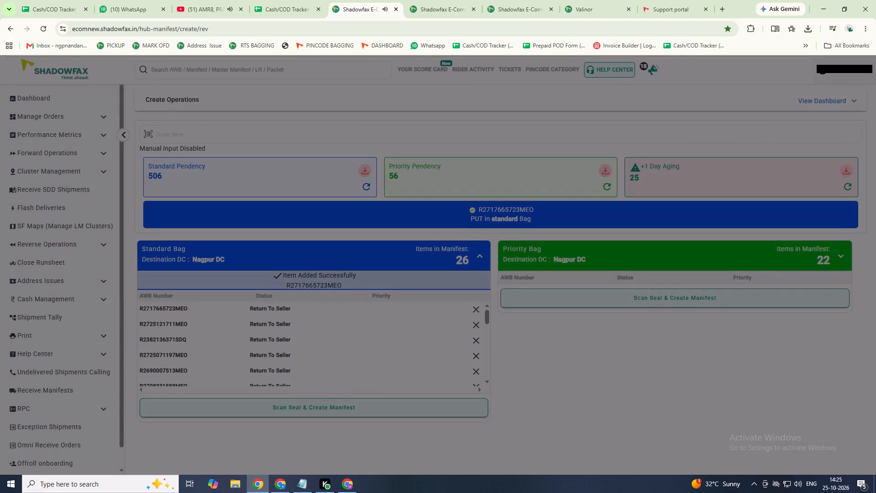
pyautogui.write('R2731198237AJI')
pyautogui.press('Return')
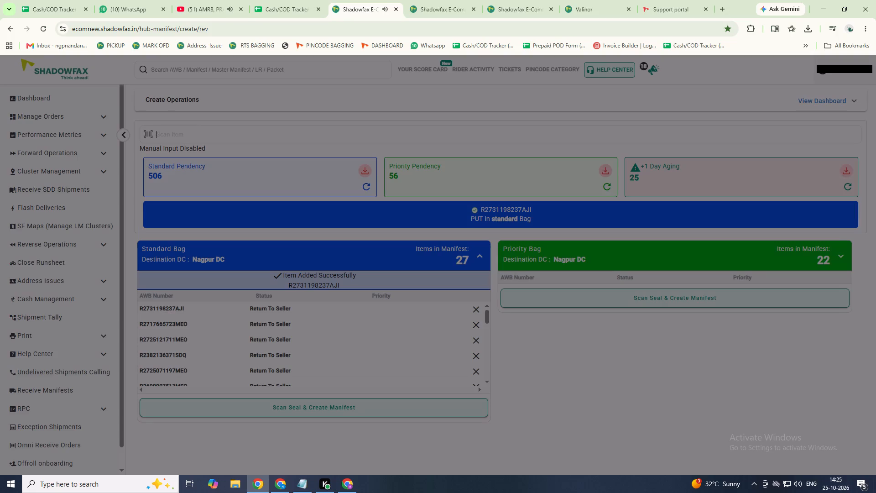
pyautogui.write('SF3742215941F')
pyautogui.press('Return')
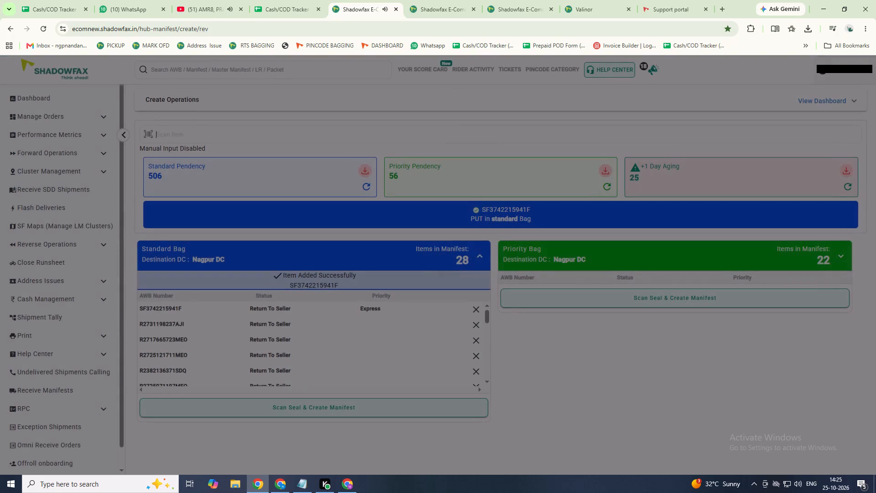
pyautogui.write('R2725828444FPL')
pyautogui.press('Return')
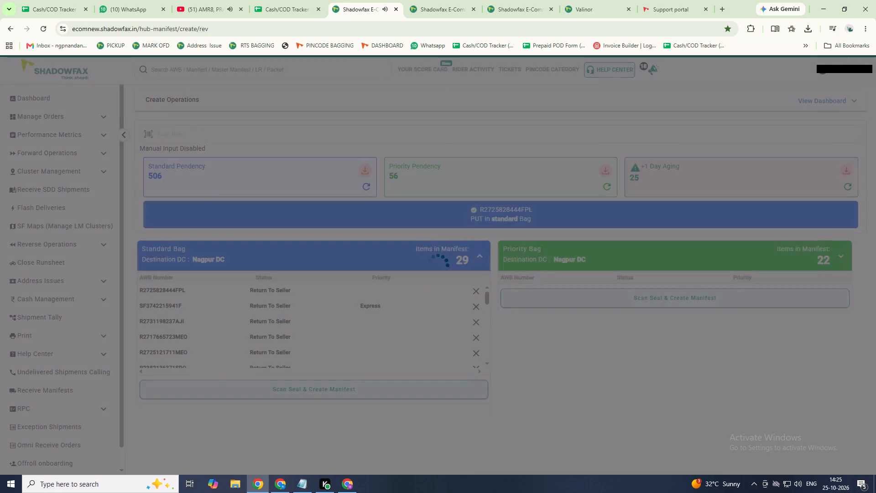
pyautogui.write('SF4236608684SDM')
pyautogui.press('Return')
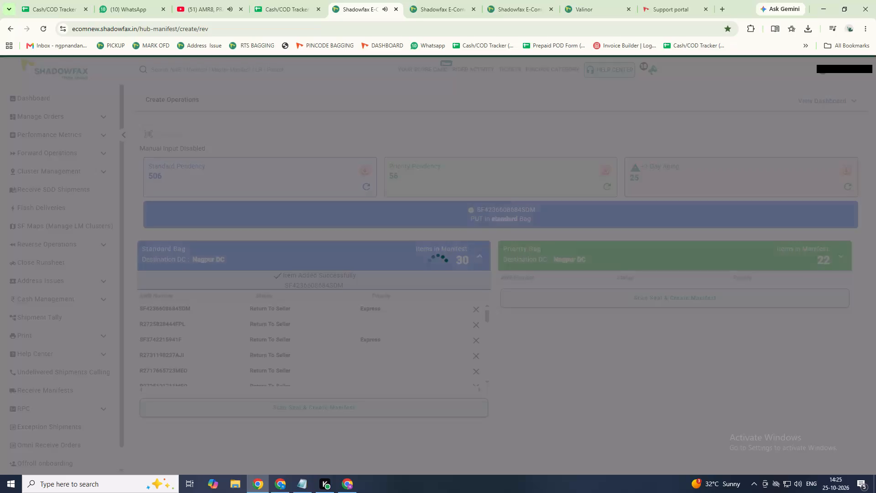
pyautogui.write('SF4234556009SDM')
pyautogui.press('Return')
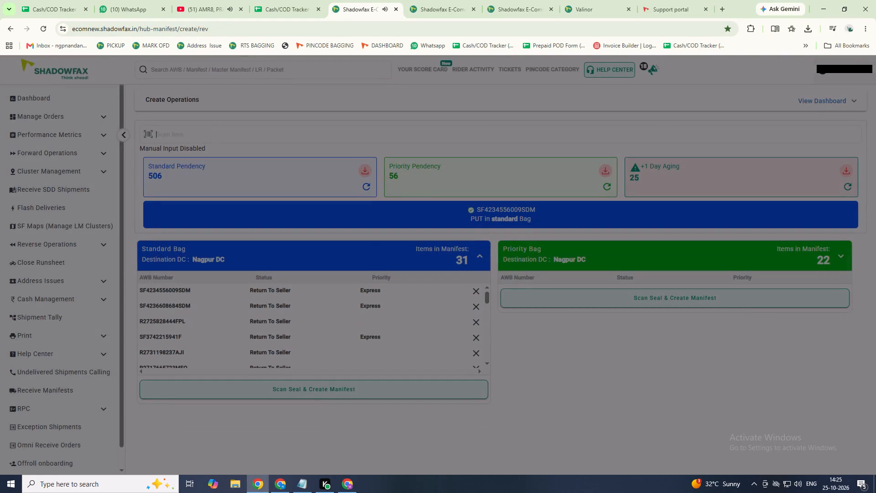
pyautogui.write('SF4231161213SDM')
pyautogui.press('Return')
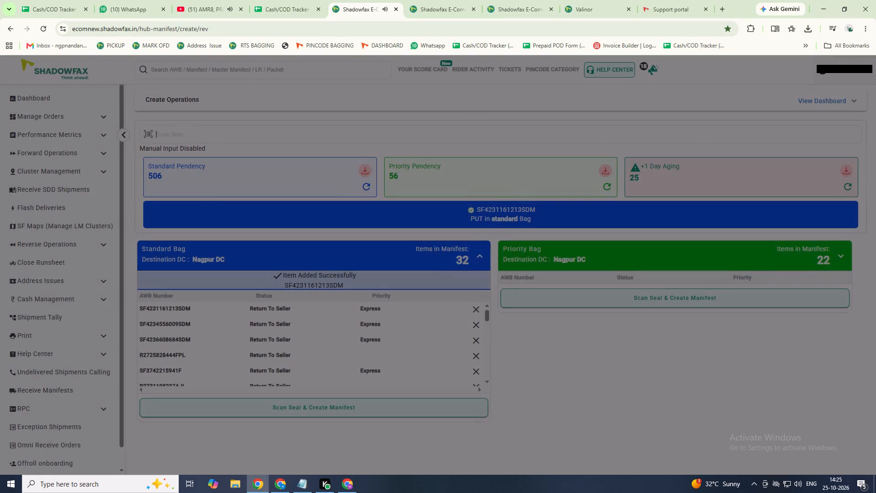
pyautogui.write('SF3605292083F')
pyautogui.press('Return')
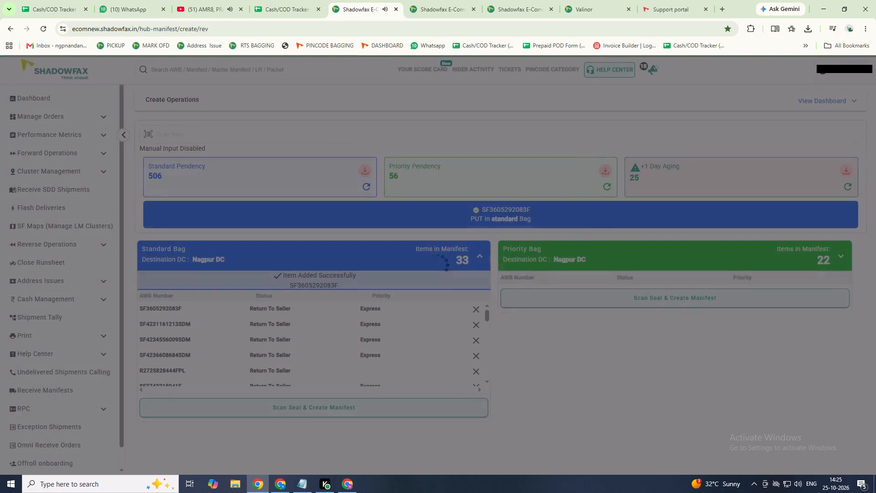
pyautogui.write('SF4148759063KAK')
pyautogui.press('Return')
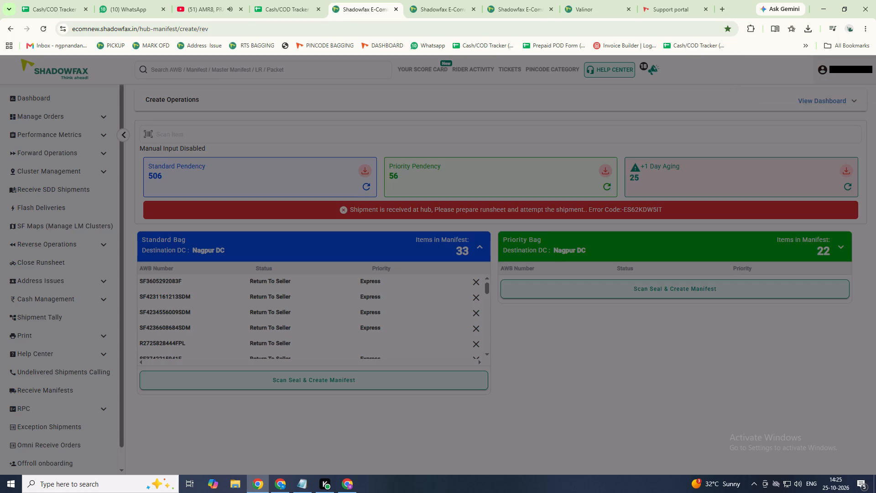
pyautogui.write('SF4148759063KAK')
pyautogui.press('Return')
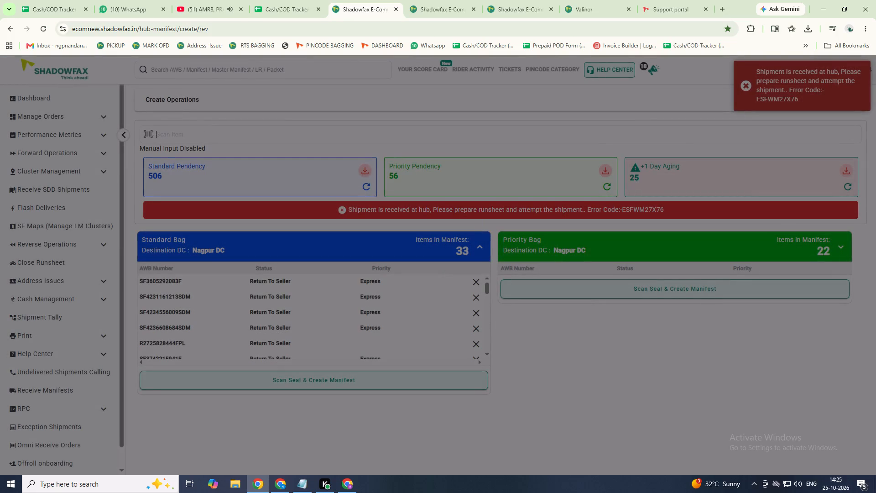
# Switch to YouTube and play the song "Lyrical: Dil Mein Ho Tum" from the mix playlist.
pyautogui.click(203, 0)
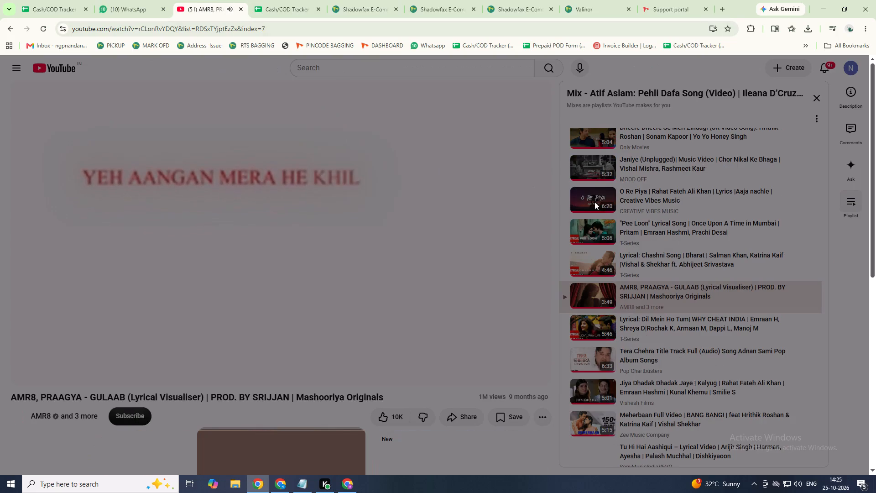
pyautogui.click(629, 317)
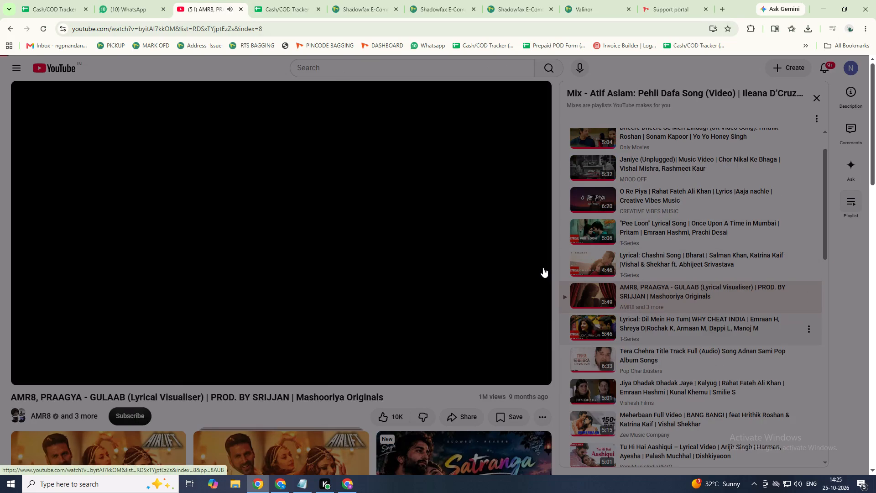
# Switch back to Shadowfax and create the standard bag's manifest for Nagpur DC with blue seal HDRY23569801.
pyautogui.click(357, 0)
pyautogui.click(362, 374)
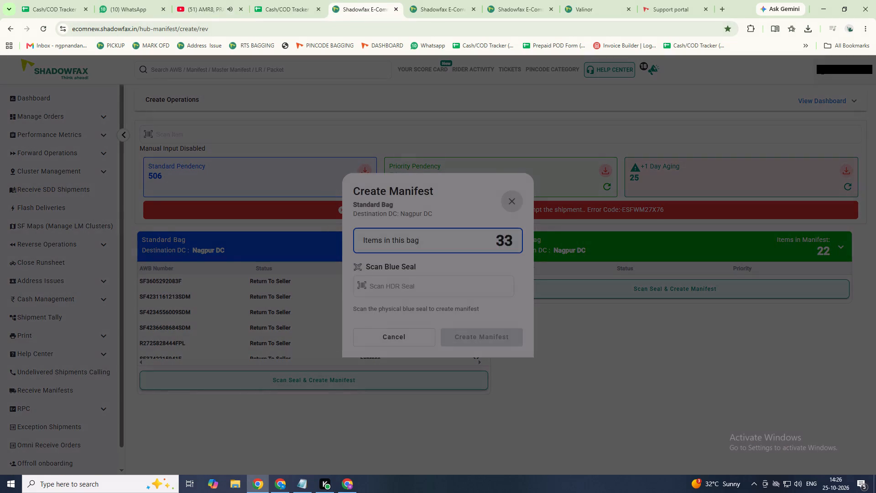
pyautogui.click(381, 280)
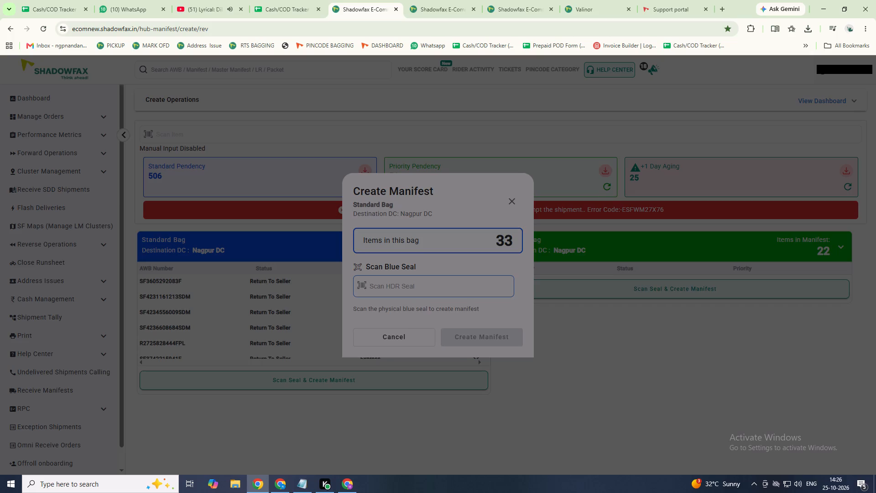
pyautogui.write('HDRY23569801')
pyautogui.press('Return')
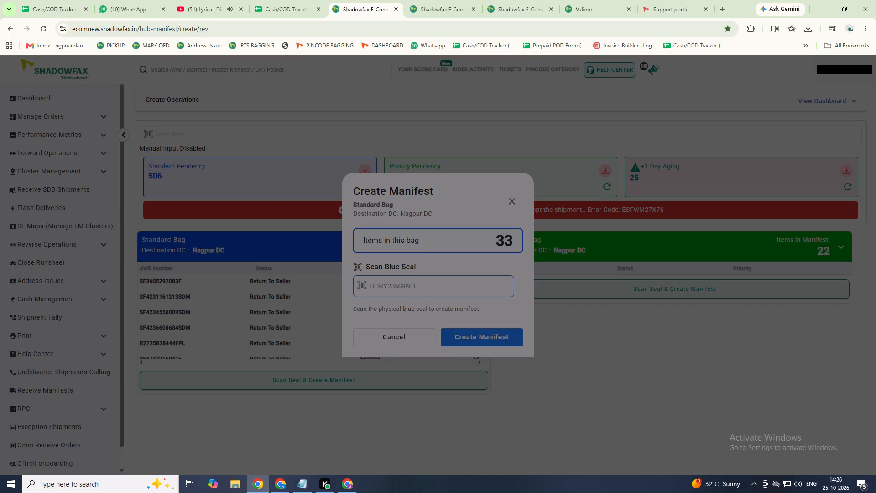
pyautogui.click(513, 337)
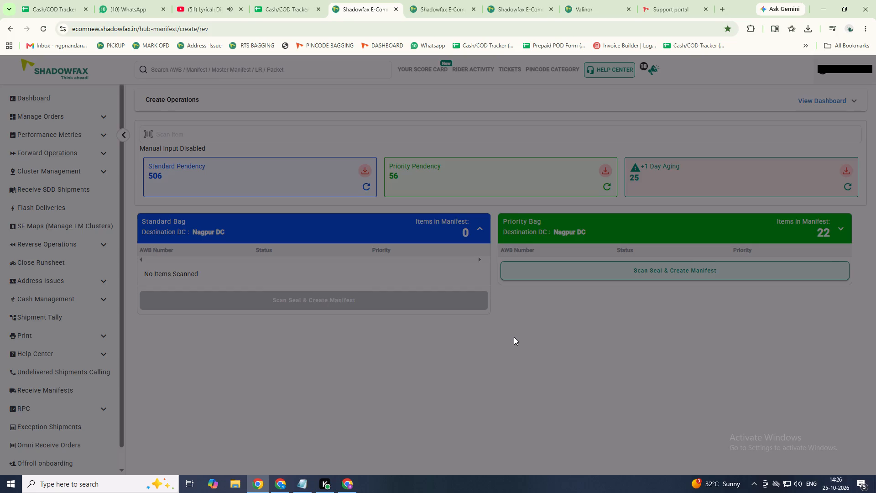
pyautogui.click(373, 131)
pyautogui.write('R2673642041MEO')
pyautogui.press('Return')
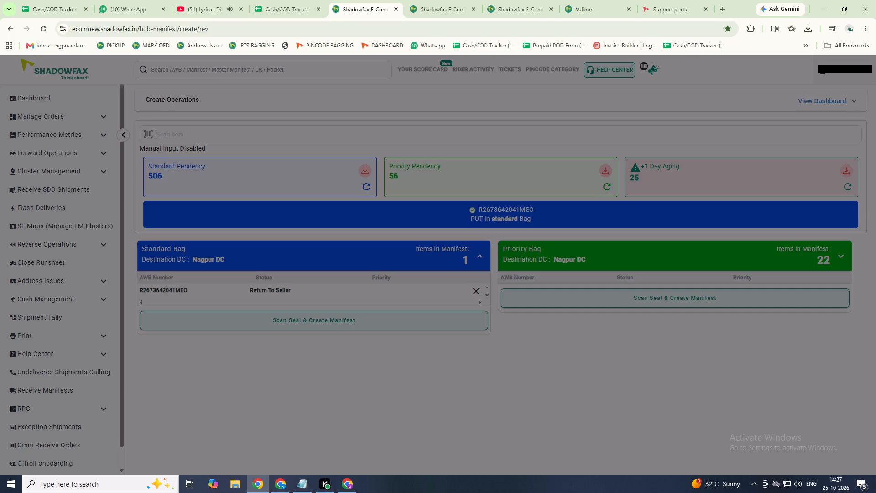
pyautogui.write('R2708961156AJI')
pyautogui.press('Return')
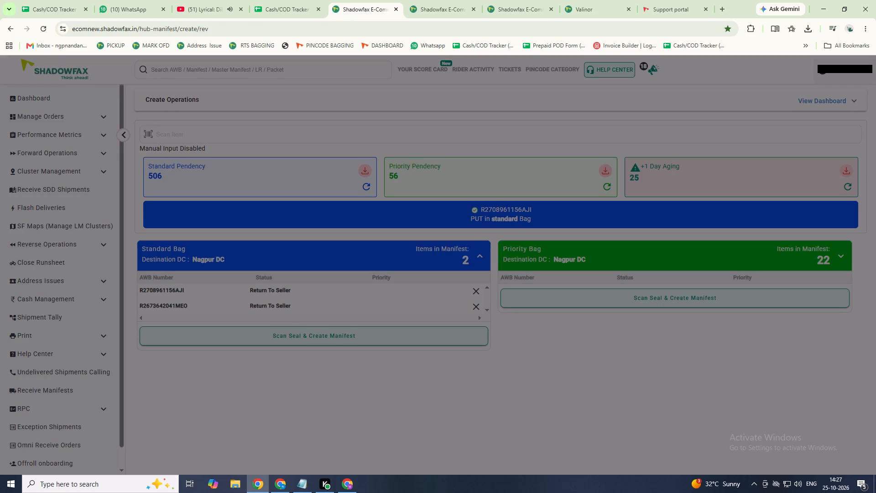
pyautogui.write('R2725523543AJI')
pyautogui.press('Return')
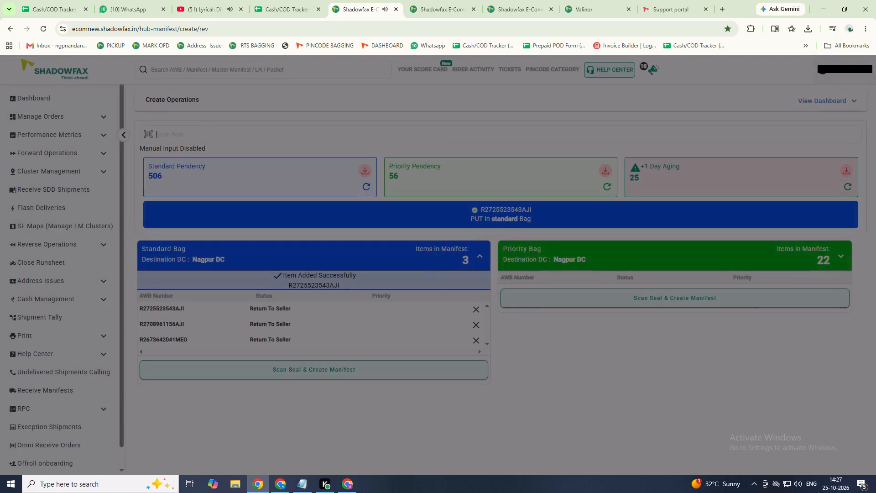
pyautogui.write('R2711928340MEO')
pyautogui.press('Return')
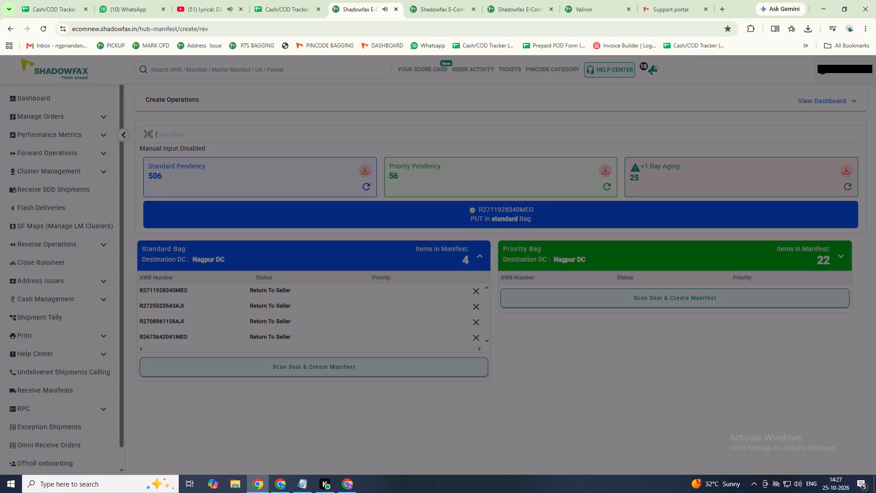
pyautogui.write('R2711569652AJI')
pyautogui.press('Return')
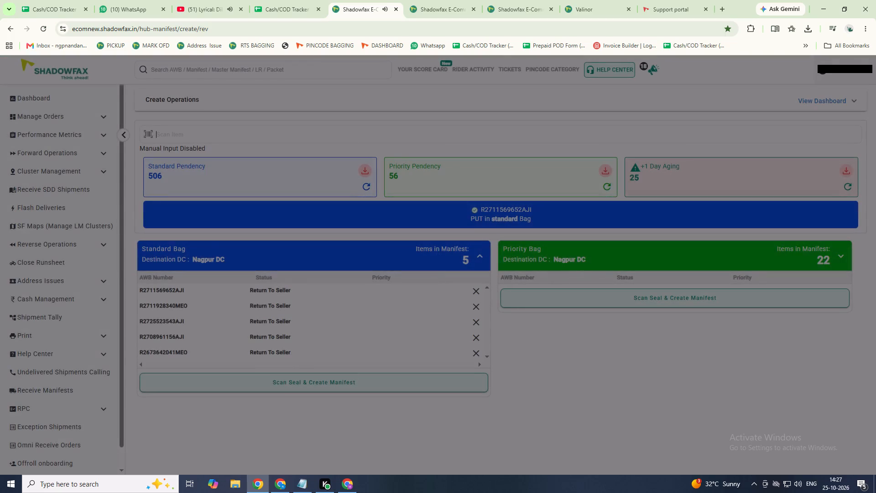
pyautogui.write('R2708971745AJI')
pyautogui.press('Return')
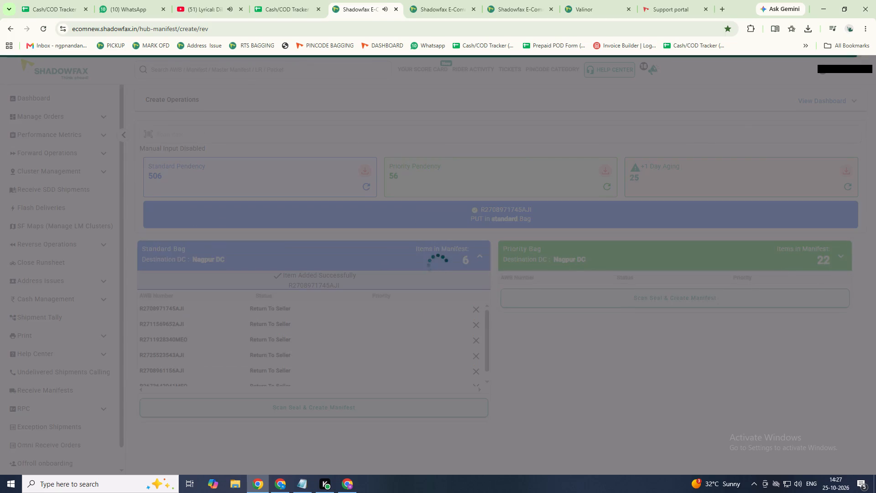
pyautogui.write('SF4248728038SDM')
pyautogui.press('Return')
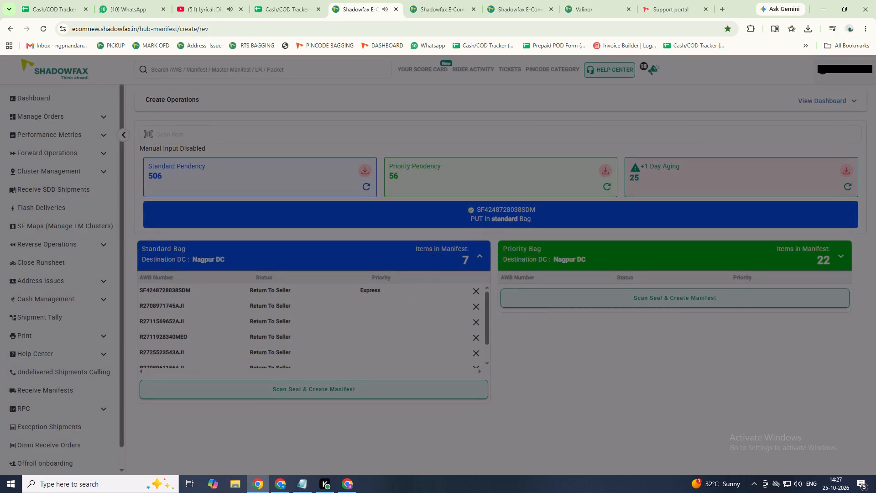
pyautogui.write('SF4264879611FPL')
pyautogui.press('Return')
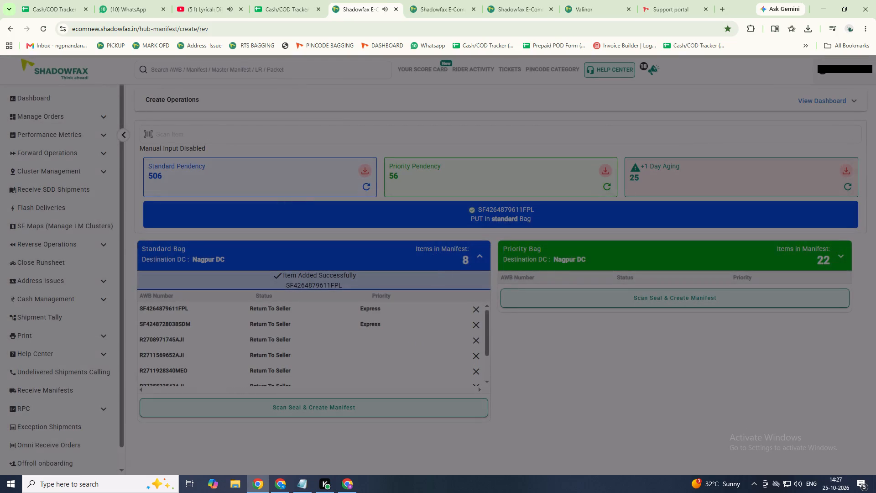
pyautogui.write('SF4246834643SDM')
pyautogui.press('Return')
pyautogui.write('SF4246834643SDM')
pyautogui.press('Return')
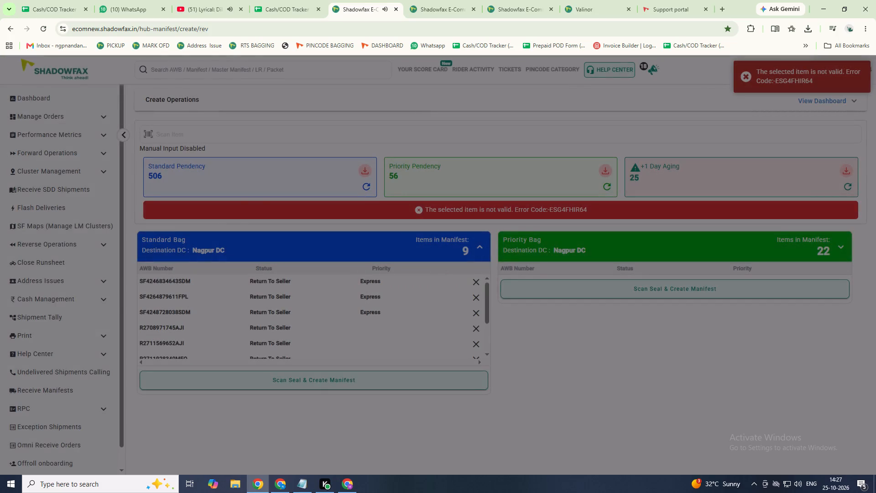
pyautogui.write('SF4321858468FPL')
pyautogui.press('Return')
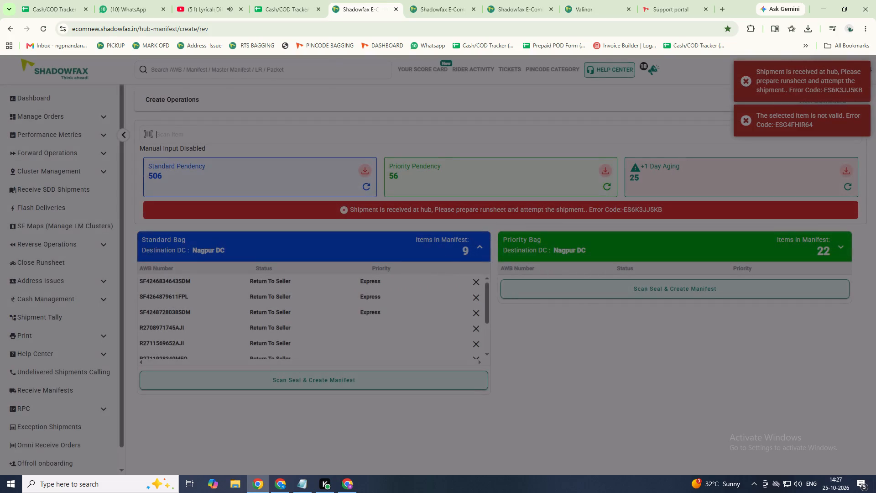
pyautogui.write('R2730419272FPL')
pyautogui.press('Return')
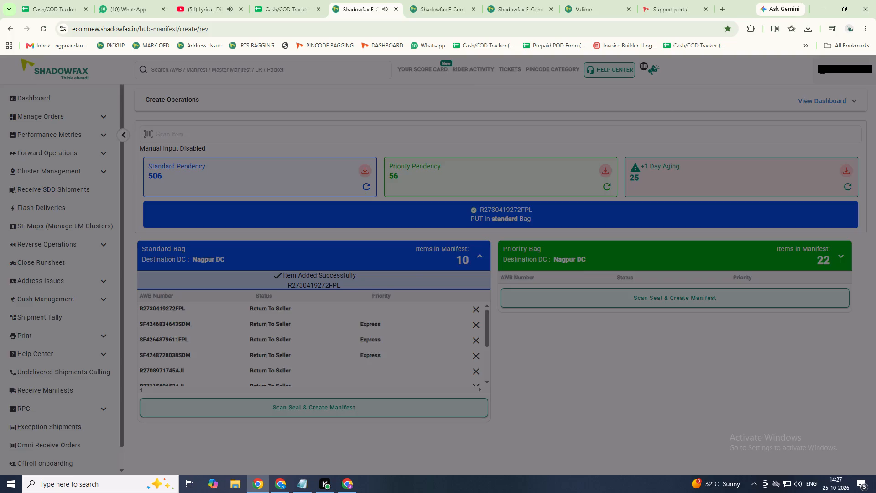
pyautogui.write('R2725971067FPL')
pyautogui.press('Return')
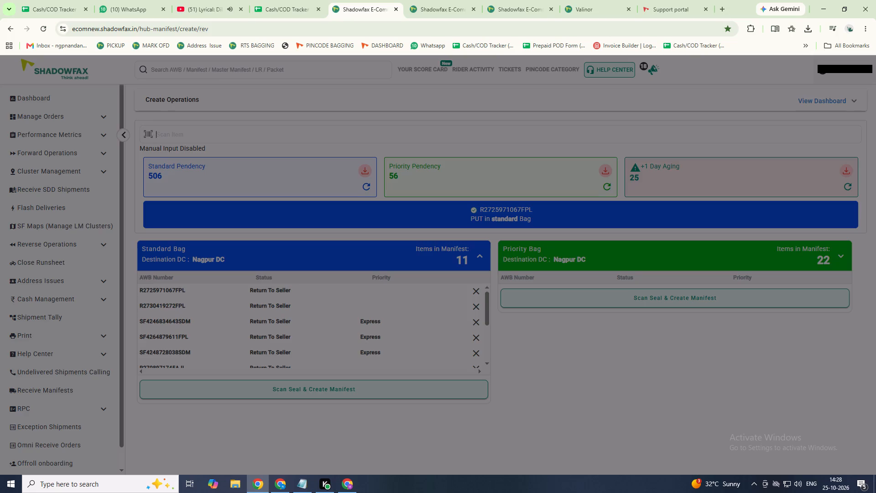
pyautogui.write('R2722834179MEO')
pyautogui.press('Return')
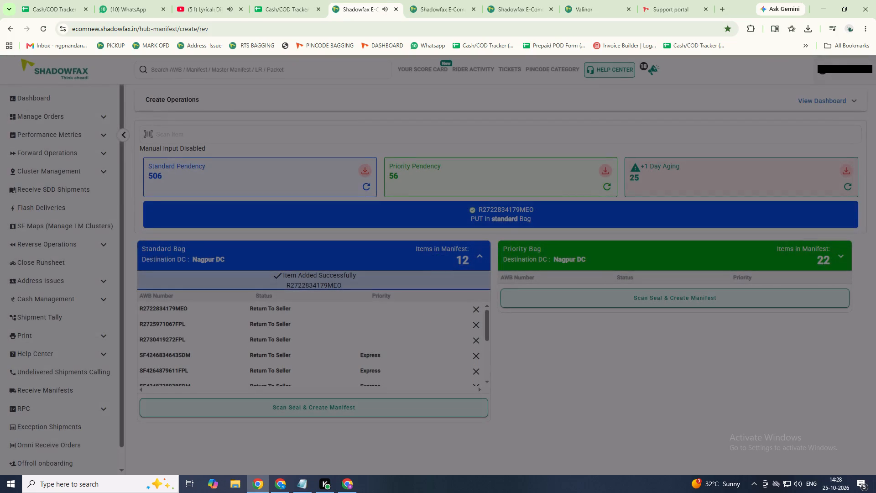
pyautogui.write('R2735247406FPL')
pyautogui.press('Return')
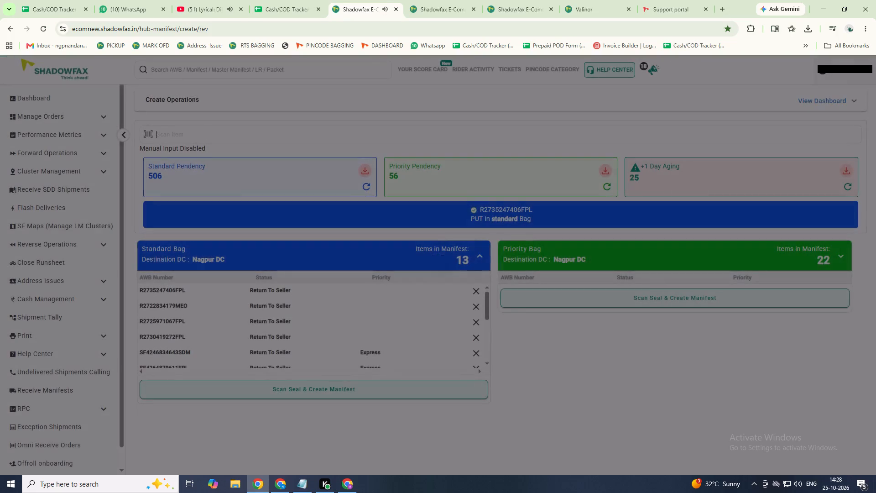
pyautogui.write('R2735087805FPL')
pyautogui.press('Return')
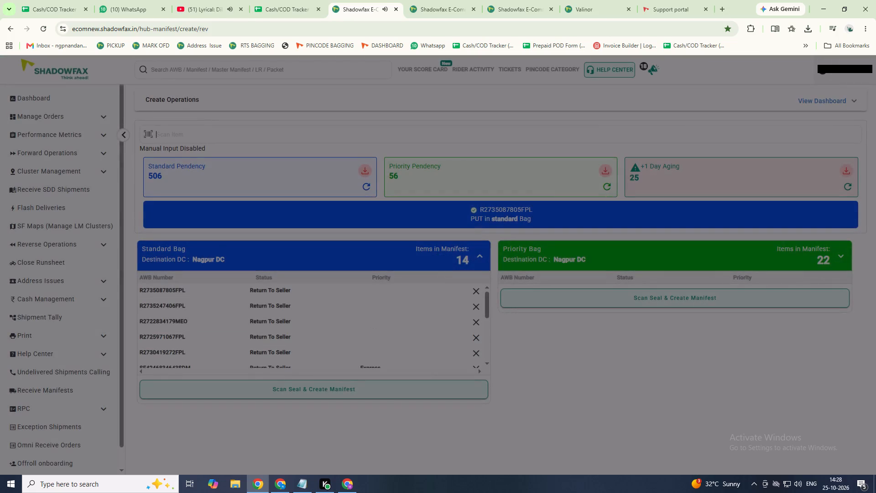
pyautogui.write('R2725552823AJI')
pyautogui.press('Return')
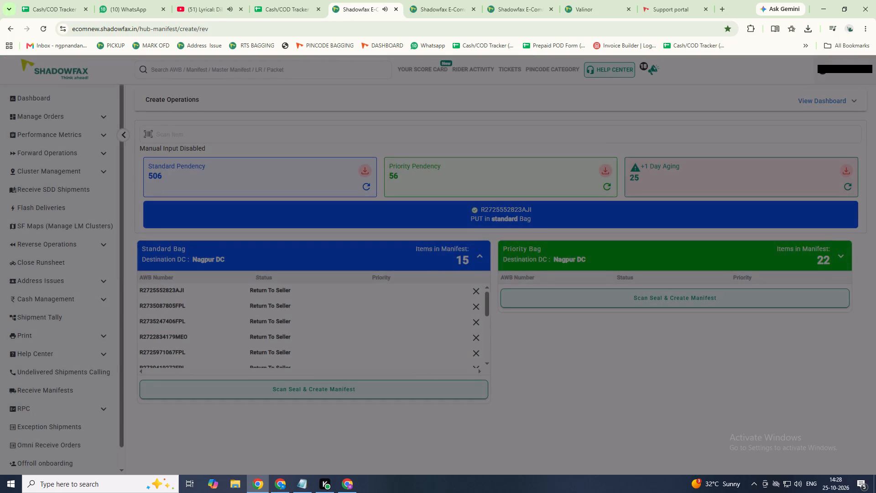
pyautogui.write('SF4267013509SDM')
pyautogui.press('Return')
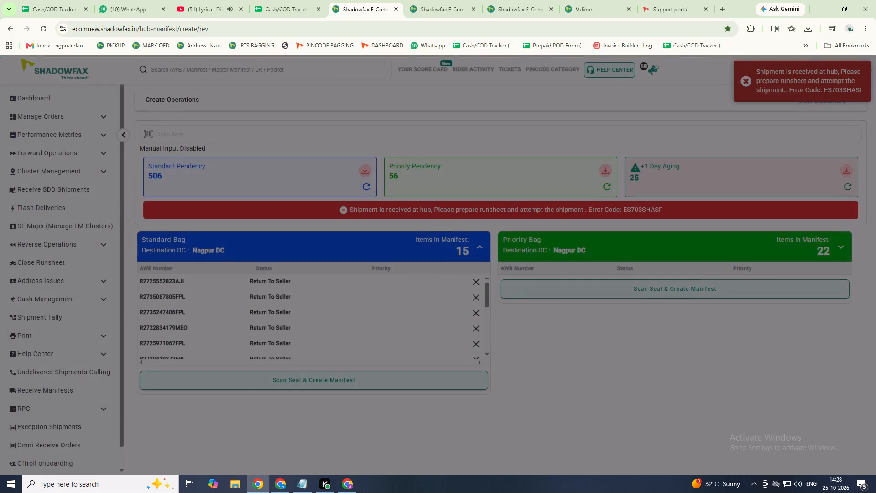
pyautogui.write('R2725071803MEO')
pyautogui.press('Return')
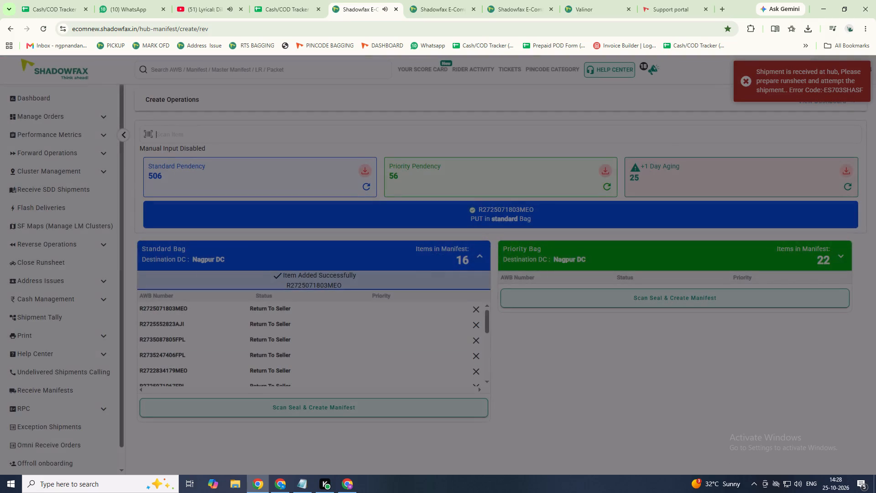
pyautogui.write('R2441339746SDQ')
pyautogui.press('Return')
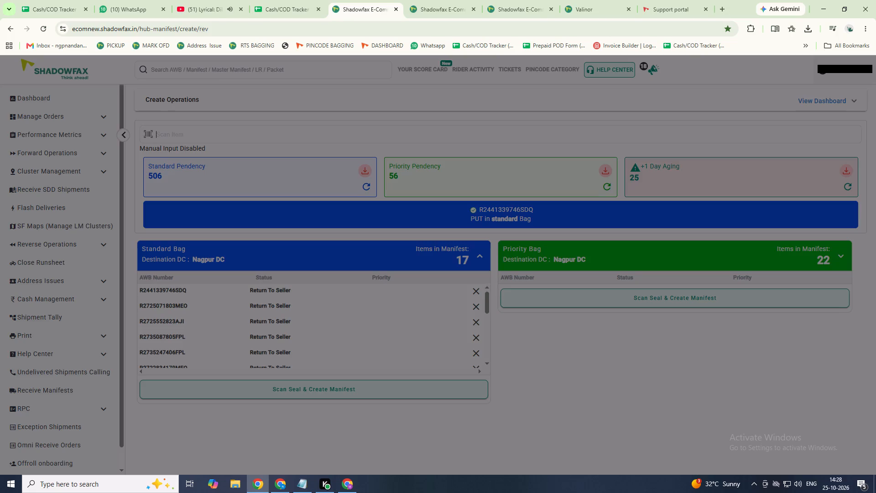
# Create the standard bag manifest for Nagpur DC with blue seal HDRY23496024.
pyautogui.click(384, 386)
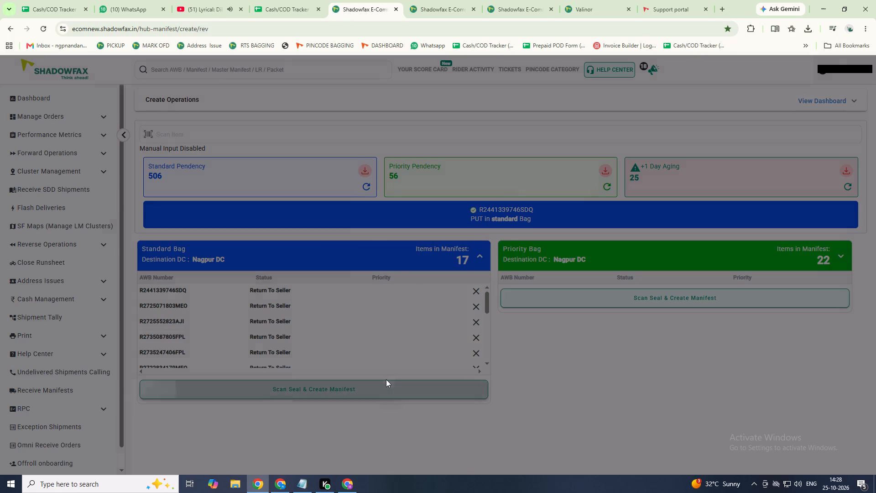
pyautogui.click(474, 287)
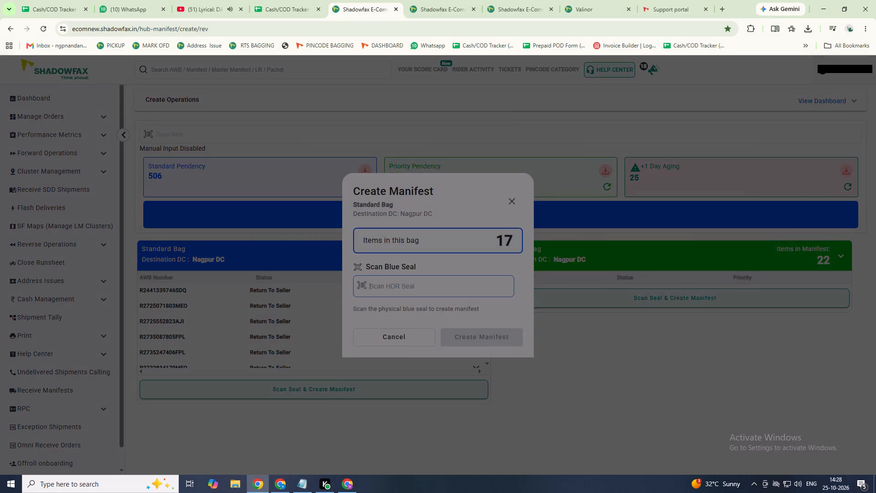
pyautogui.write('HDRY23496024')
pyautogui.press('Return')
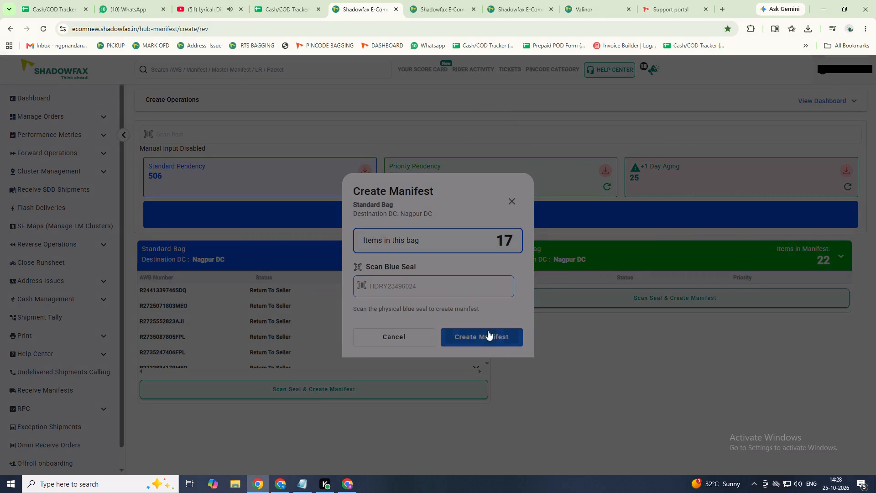
pyautogui.click(488, 337)
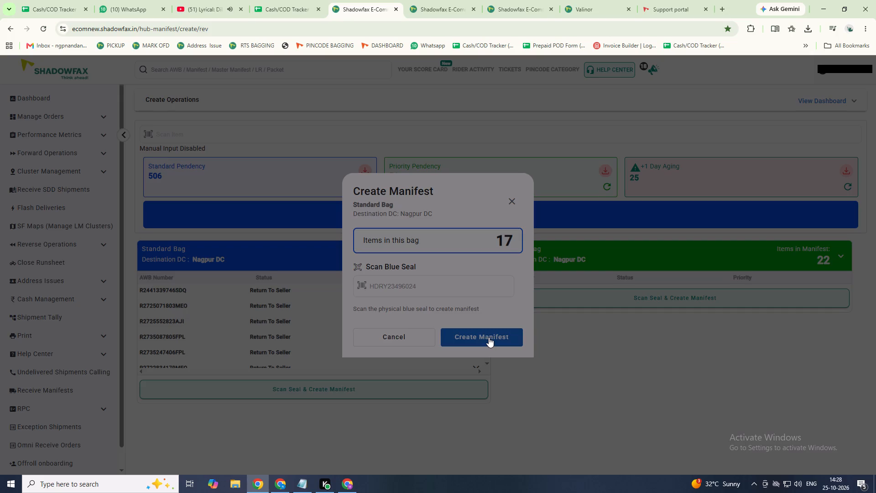
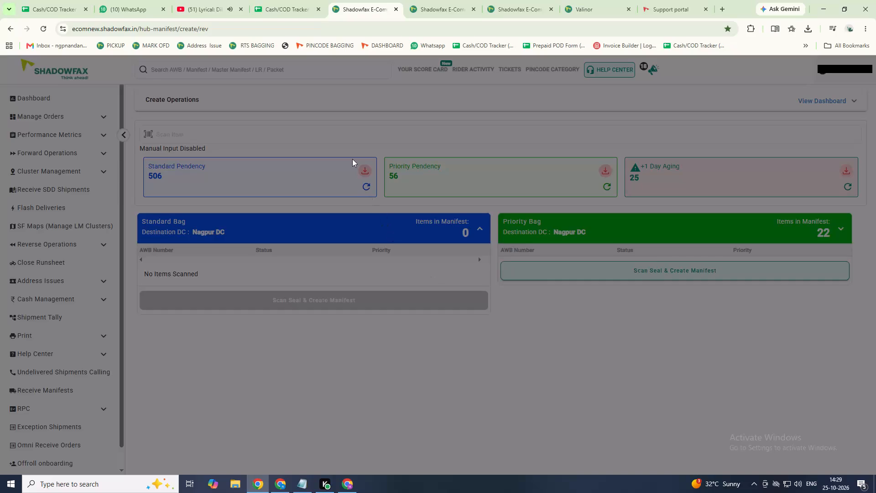
pyautogui.click(341, 133)
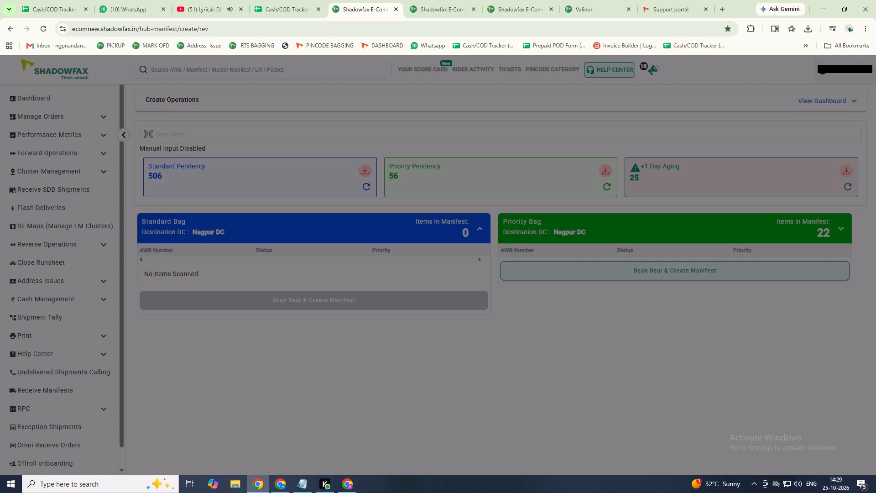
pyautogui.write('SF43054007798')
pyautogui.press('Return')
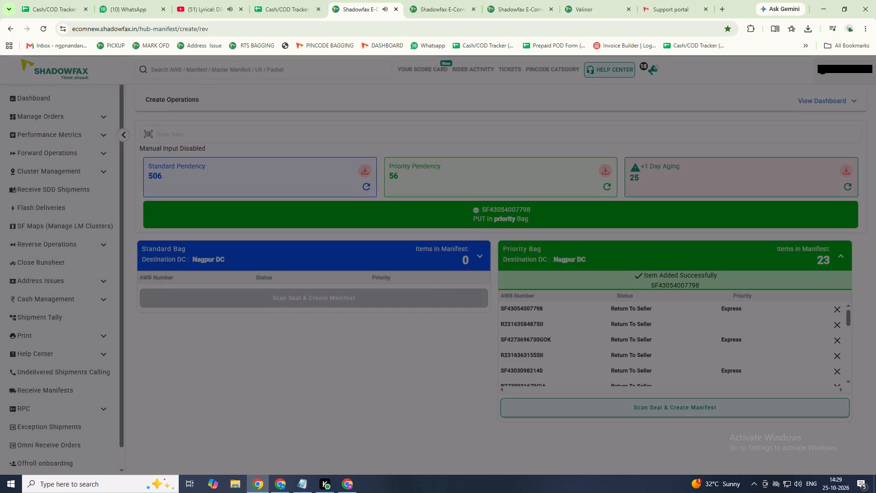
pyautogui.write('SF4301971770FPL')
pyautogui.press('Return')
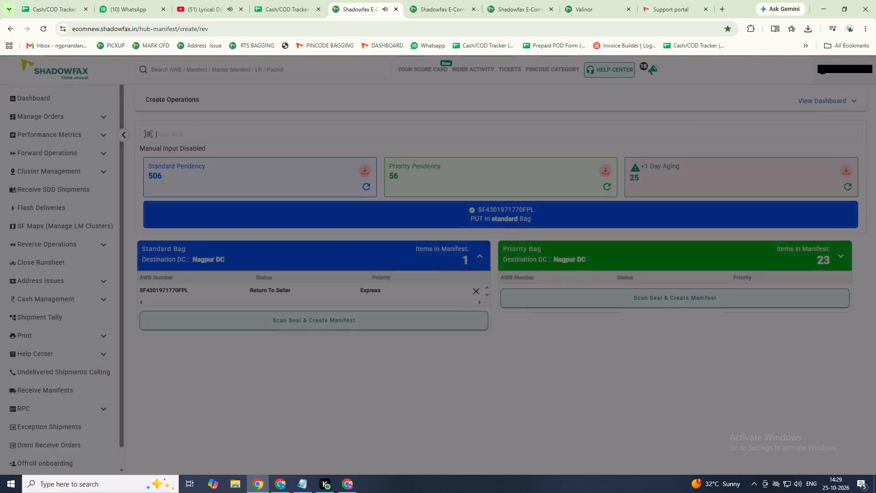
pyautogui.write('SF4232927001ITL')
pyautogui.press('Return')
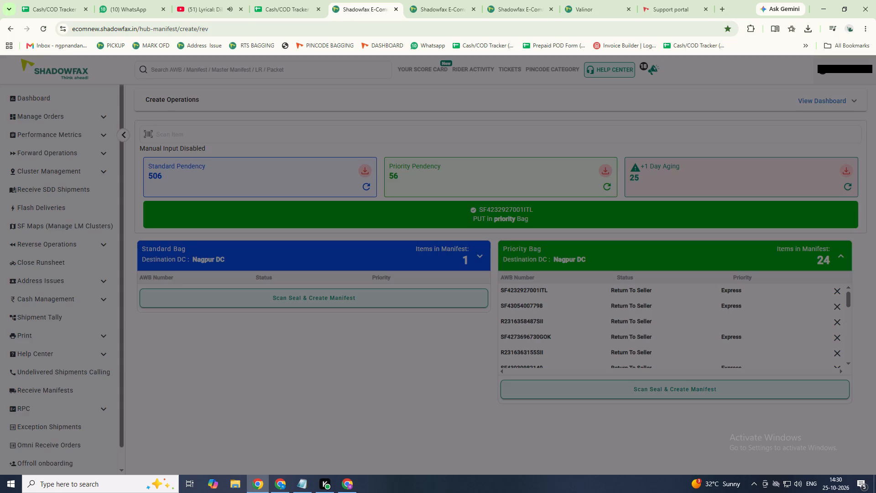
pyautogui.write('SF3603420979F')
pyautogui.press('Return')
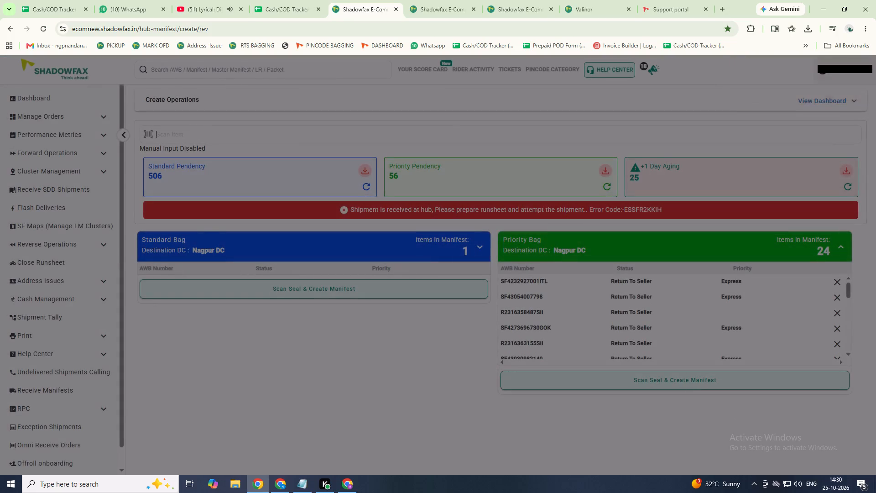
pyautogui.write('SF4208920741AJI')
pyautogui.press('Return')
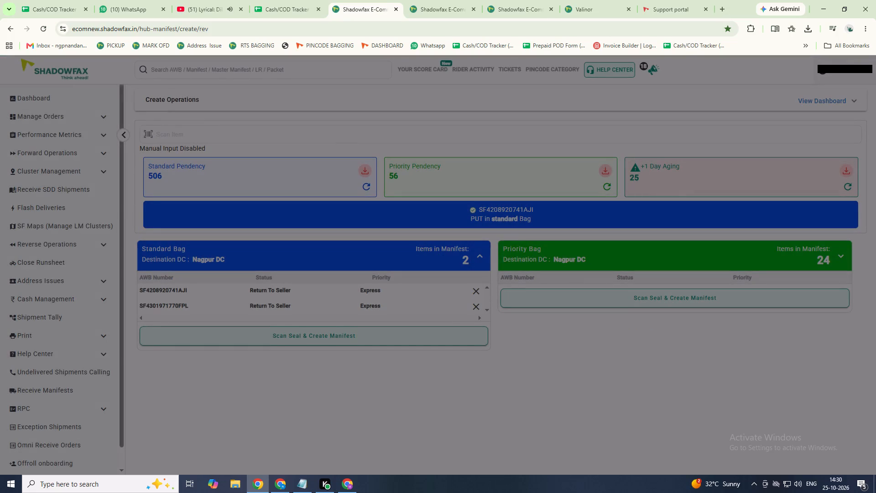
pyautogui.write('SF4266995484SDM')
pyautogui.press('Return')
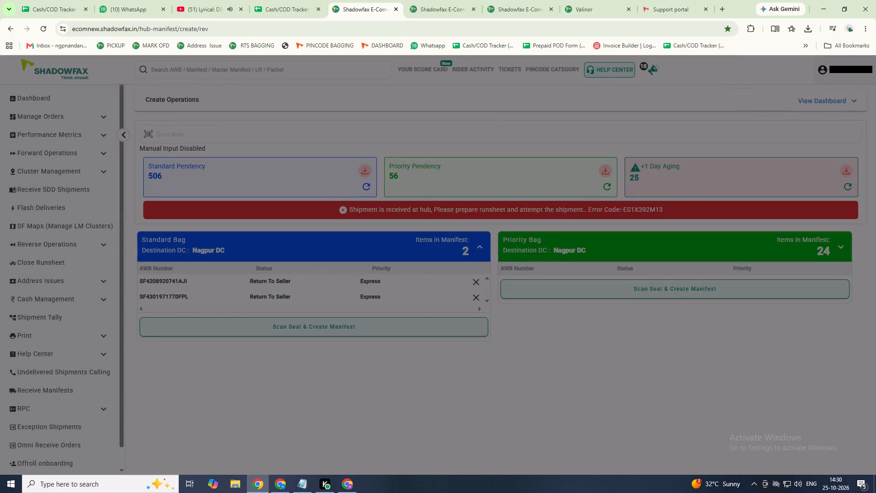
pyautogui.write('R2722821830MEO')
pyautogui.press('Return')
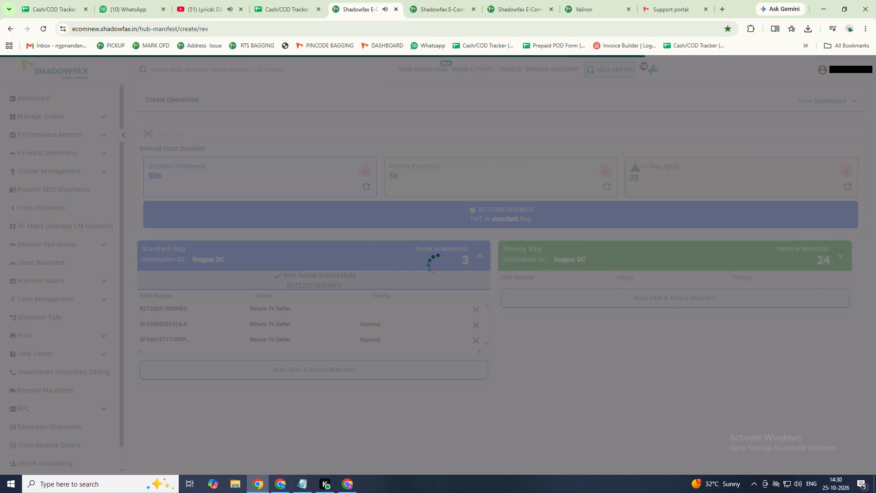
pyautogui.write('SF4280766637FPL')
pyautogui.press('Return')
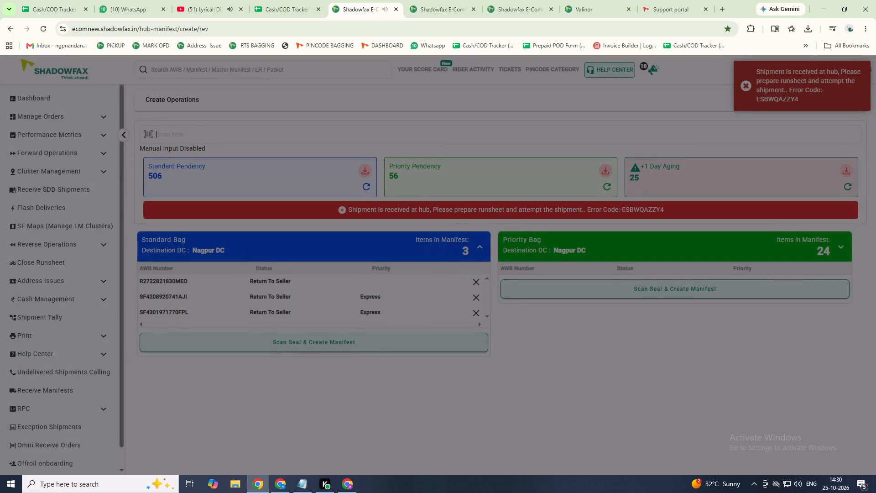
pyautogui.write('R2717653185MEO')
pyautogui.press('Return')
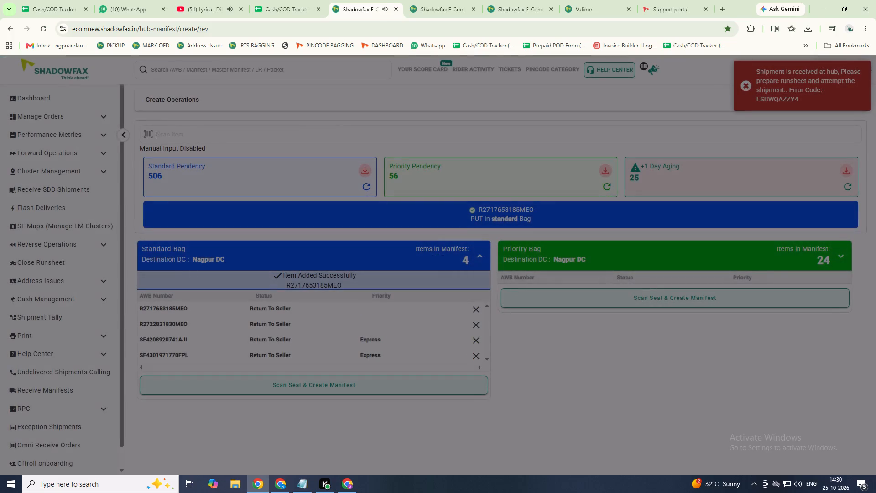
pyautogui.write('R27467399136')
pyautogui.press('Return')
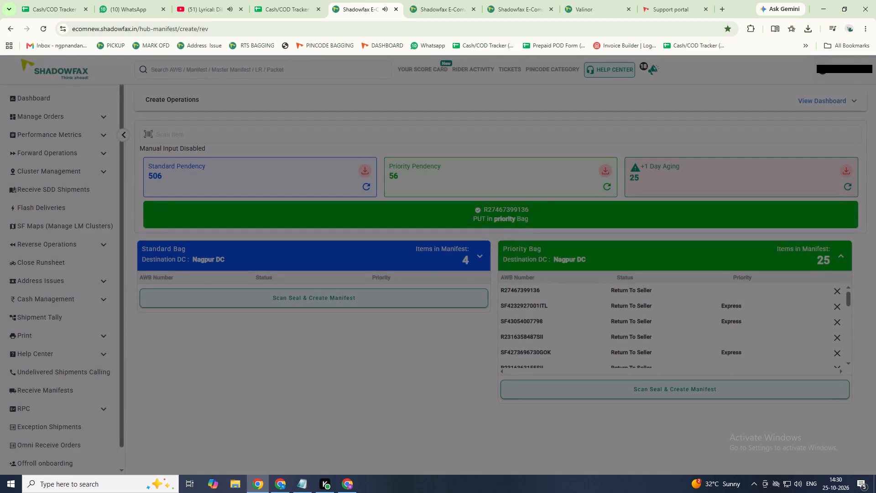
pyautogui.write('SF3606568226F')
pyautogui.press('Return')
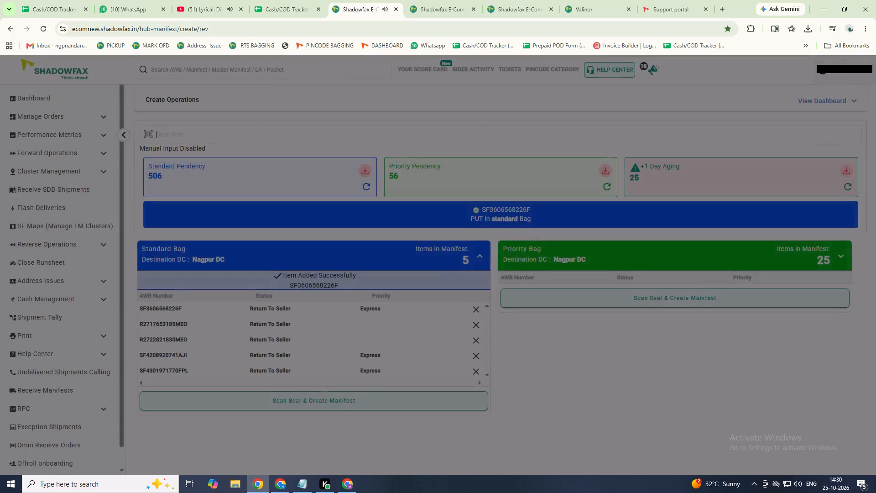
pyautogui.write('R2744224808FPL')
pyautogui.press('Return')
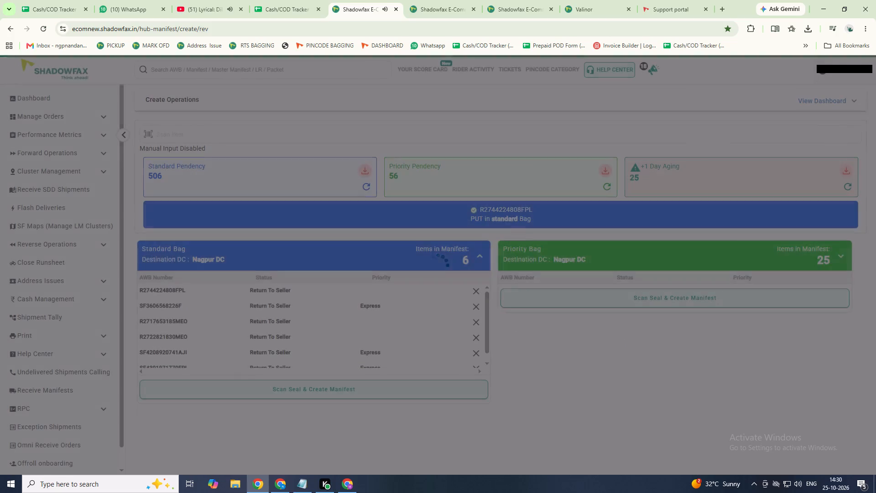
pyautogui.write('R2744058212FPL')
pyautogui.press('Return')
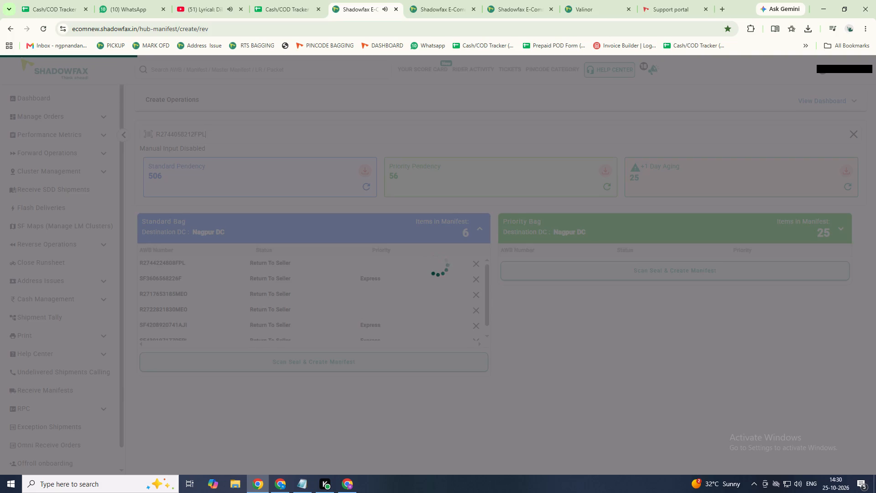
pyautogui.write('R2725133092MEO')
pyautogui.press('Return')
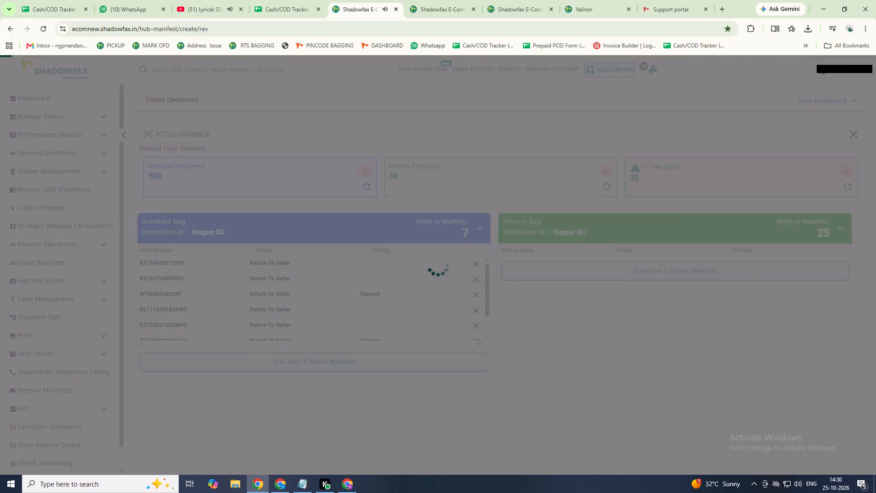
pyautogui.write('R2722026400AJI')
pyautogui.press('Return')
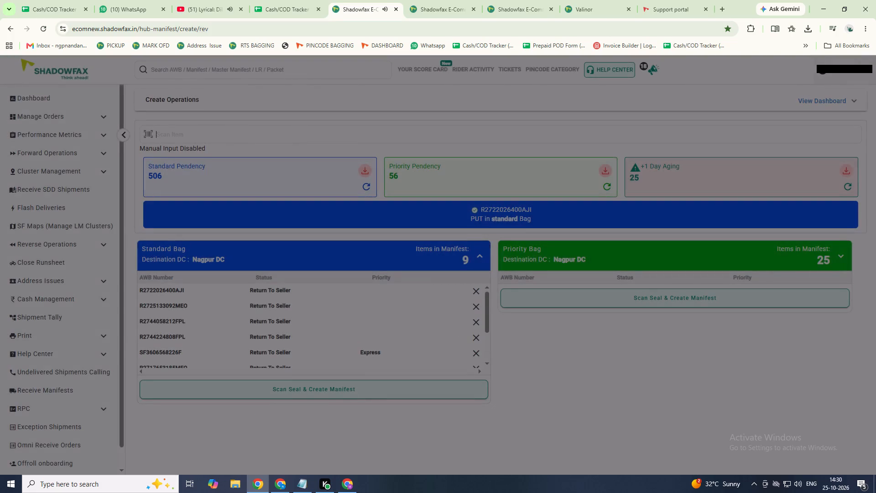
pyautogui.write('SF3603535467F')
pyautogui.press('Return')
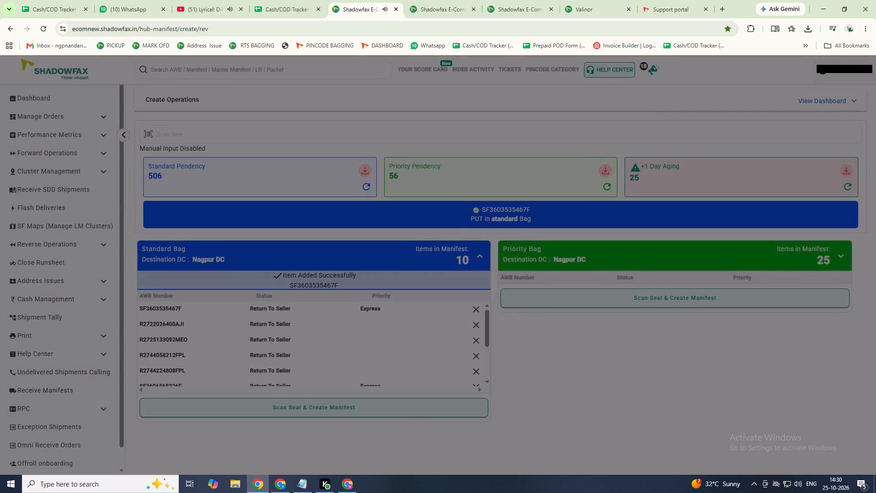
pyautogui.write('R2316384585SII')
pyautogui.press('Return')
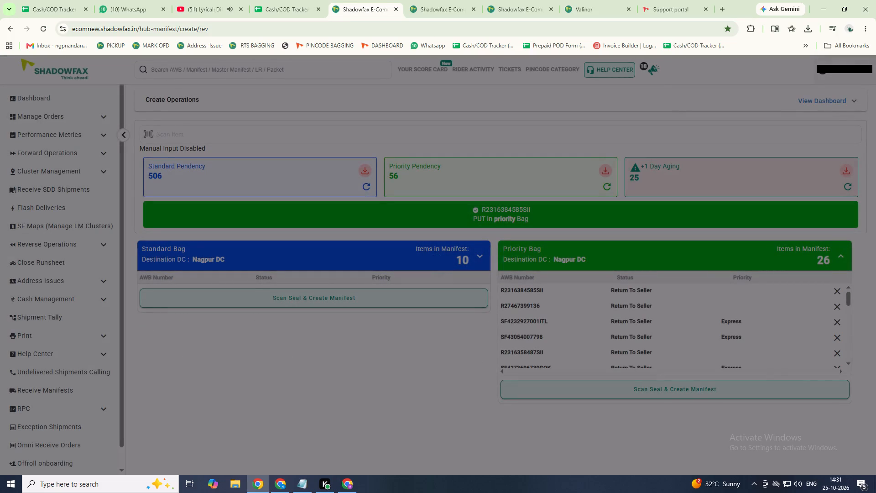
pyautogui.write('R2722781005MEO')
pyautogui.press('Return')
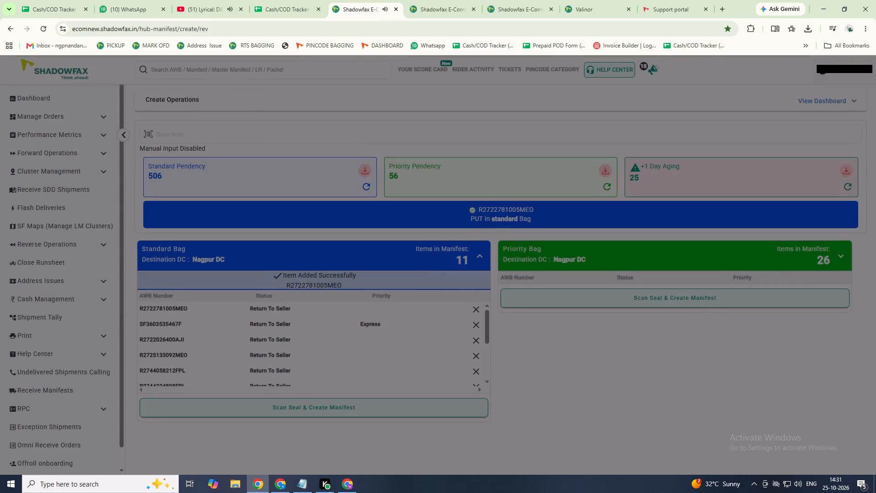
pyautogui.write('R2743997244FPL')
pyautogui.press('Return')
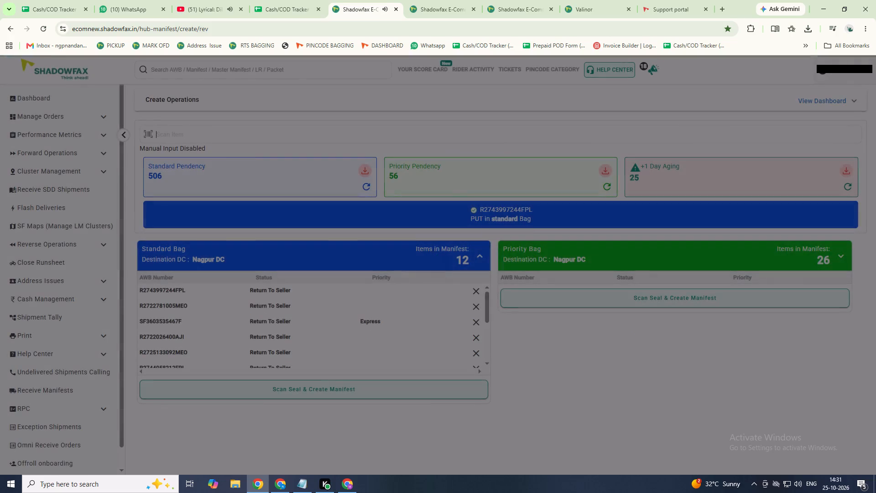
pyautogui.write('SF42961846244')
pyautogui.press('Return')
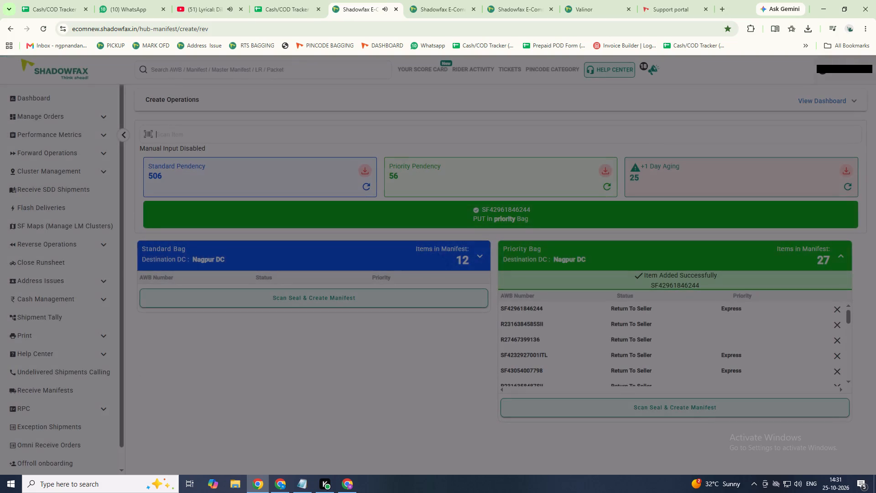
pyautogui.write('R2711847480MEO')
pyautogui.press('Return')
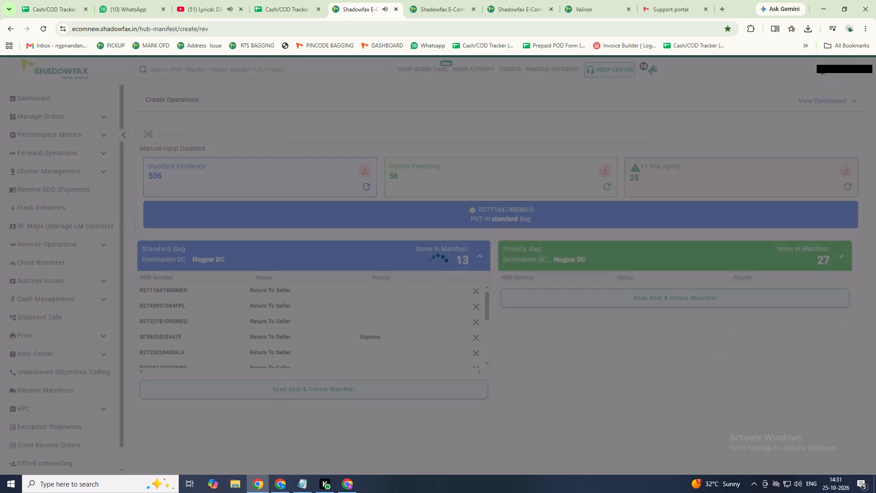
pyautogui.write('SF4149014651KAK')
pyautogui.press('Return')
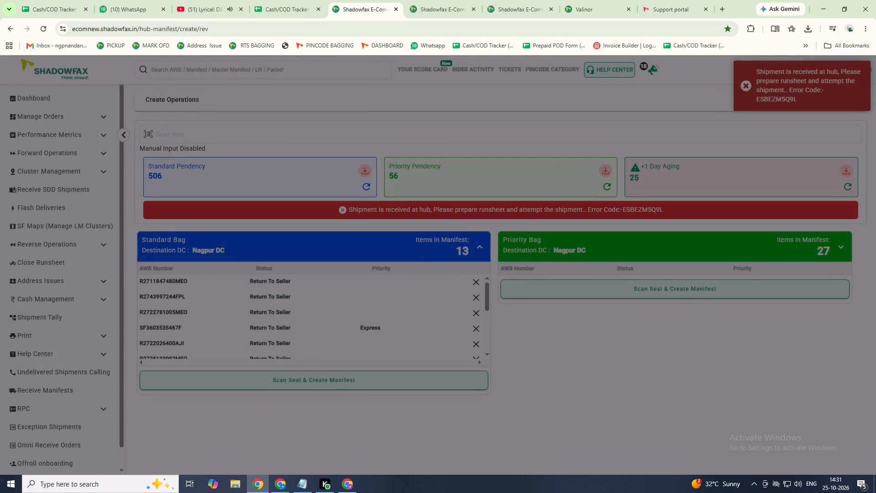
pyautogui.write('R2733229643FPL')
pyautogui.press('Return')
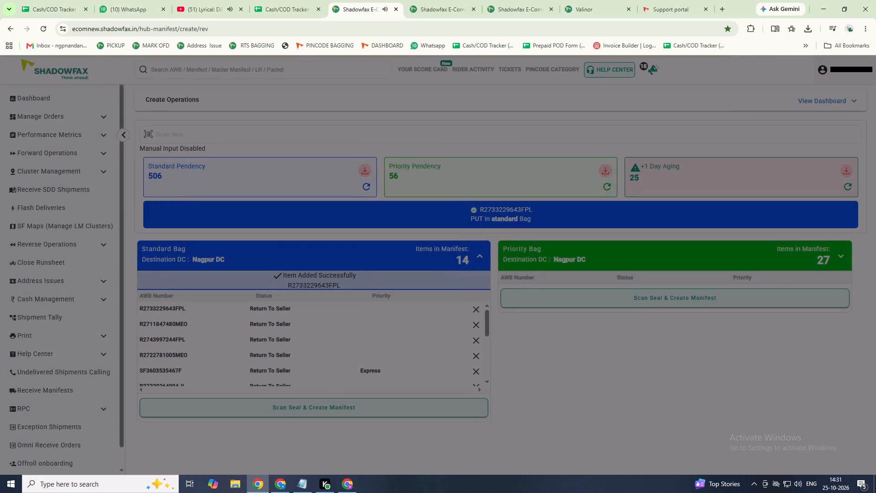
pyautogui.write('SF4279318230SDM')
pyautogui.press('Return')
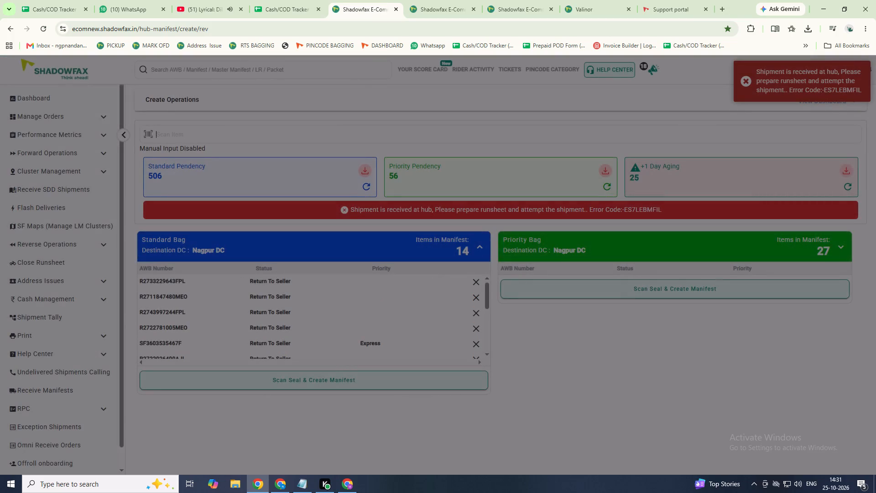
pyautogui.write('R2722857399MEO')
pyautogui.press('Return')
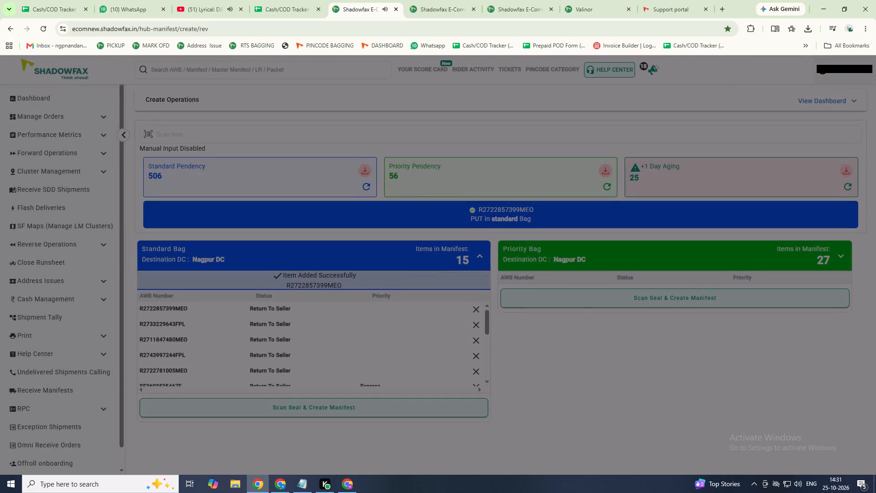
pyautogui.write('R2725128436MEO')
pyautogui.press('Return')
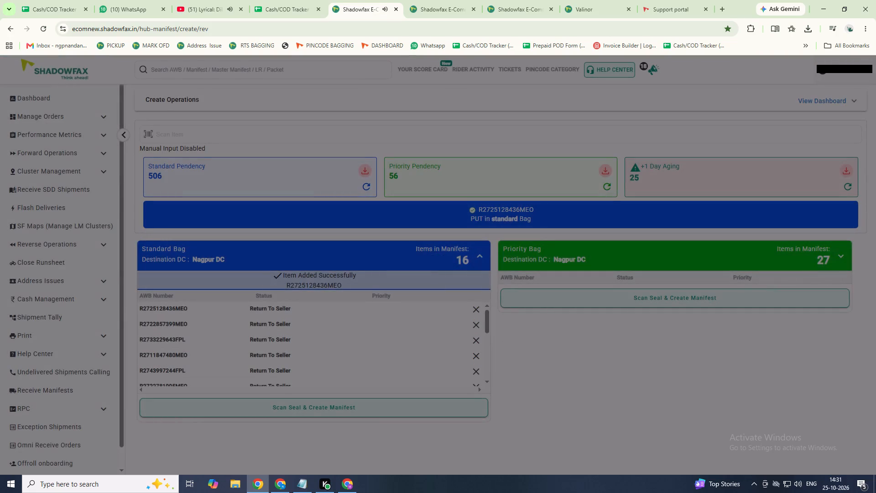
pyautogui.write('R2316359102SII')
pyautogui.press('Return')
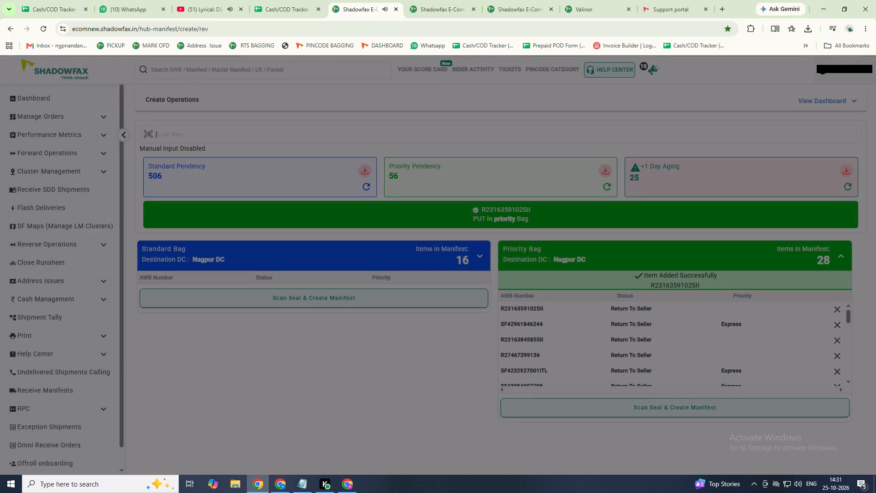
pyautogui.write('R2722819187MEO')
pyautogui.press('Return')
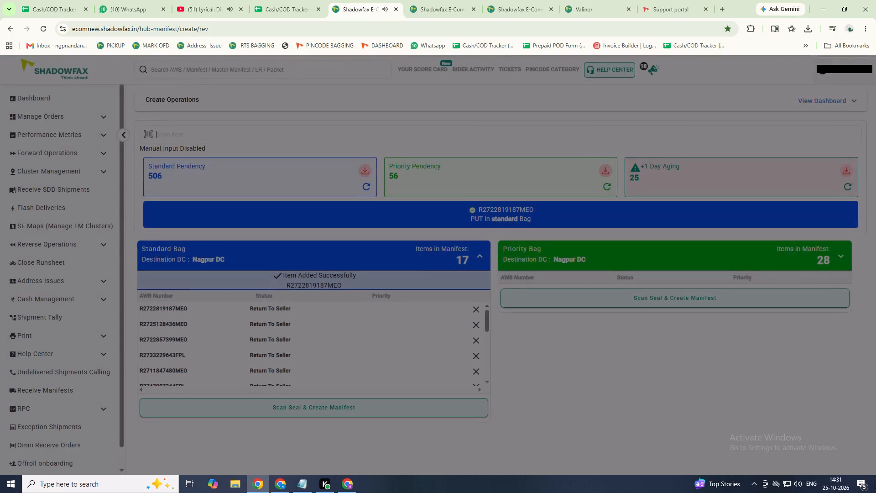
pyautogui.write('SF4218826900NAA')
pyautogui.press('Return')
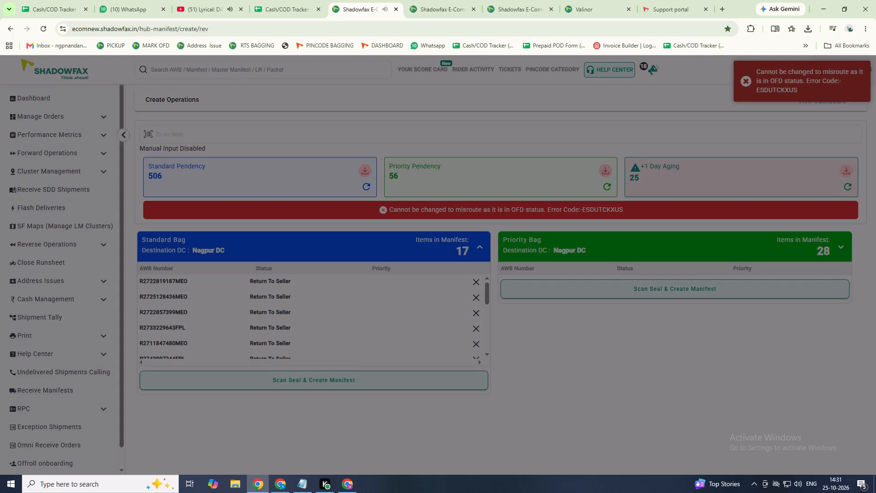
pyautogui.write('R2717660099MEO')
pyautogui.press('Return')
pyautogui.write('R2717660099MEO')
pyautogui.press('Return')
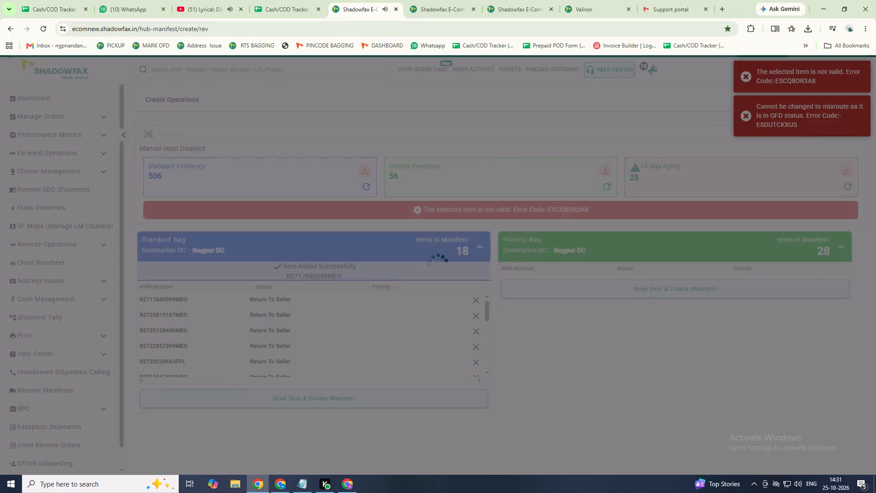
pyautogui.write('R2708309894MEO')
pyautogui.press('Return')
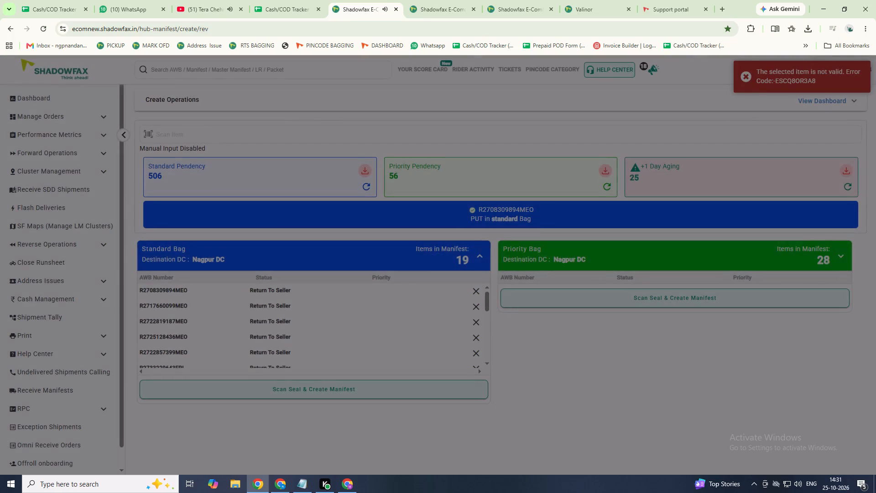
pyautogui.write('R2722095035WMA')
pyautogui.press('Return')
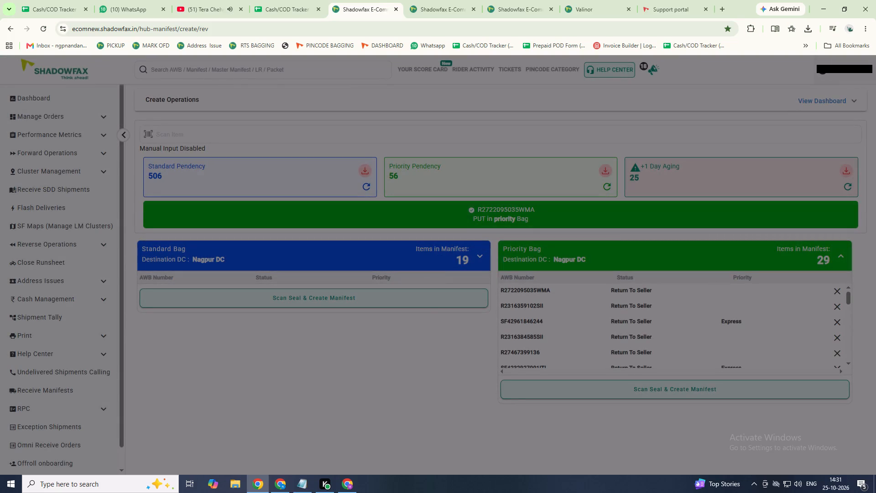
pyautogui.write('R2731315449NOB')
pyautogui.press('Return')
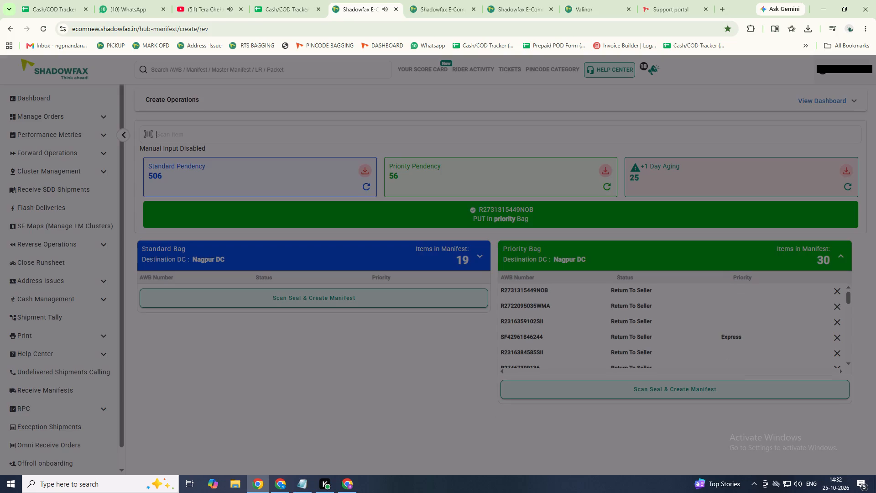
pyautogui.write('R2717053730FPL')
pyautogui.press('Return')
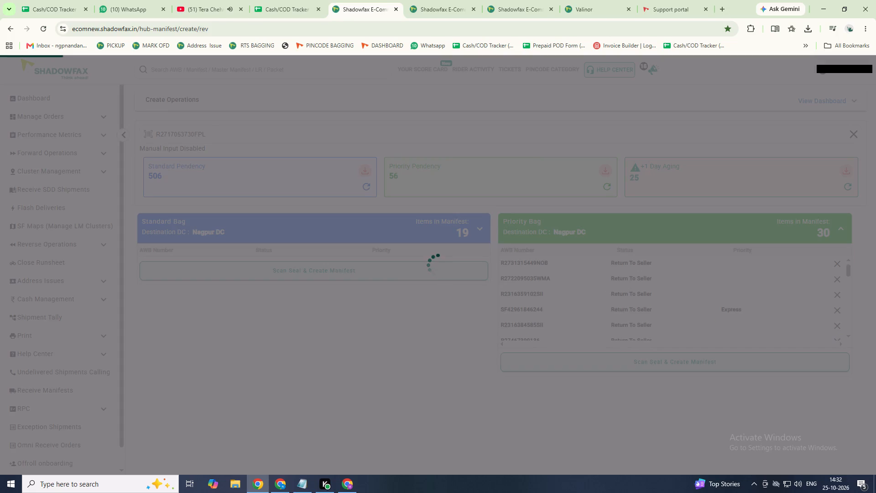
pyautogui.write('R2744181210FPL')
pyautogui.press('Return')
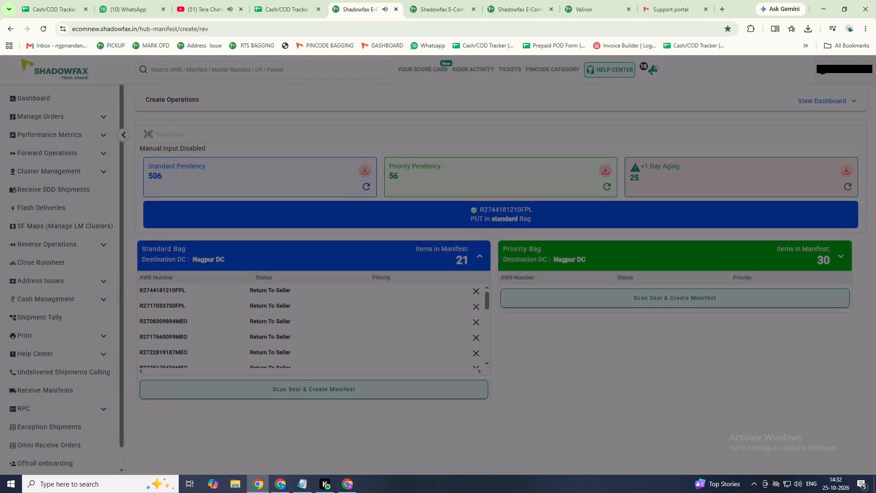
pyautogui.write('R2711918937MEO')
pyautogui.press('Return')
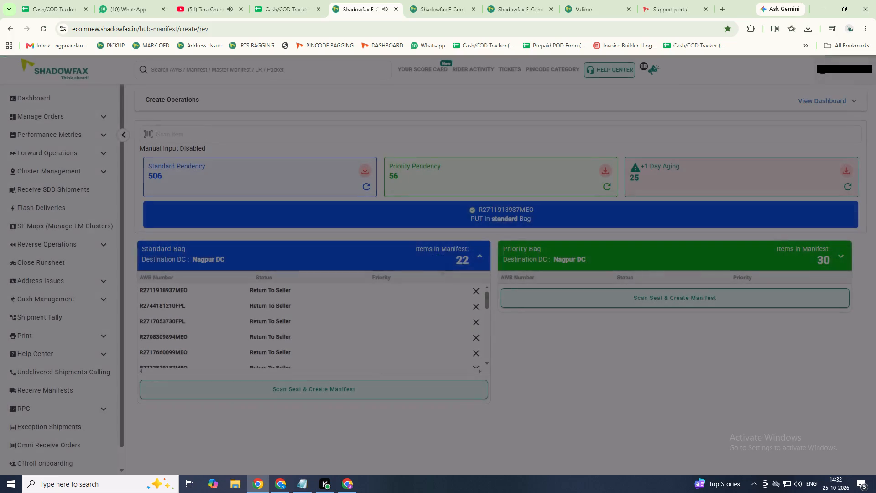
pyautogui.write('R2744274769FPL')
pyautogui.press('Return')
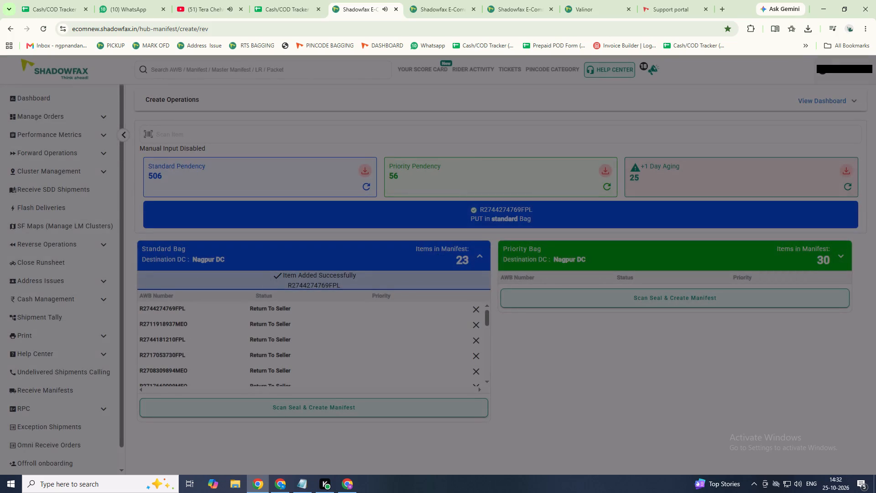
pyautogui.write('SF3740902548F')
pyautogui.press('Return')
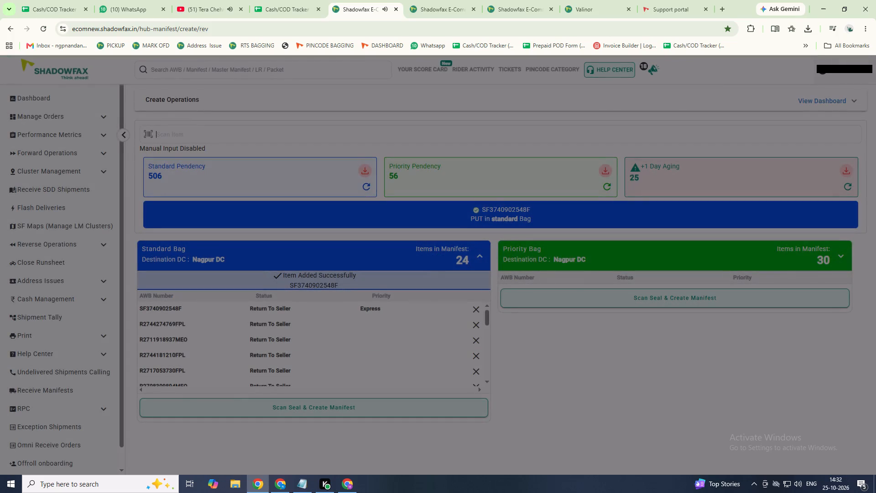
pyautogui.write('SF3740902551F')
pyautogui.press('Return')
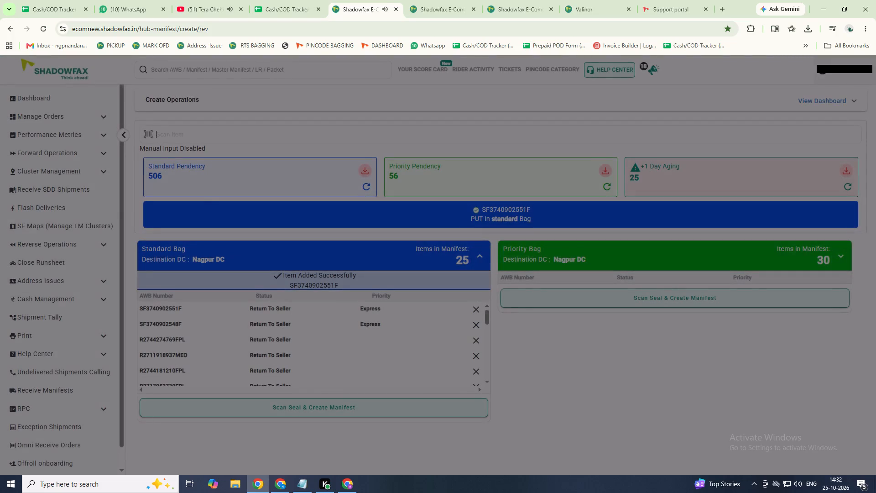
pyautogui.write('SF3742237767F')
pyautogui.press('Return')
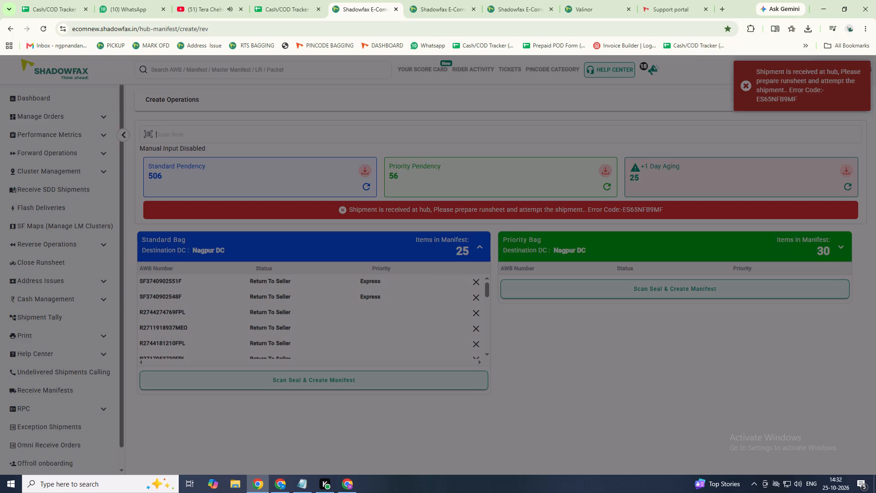
# Create the standard bag manifest for Nagpur DC with blue seal HDRY23569791.
pyautogui.click(301, 380)
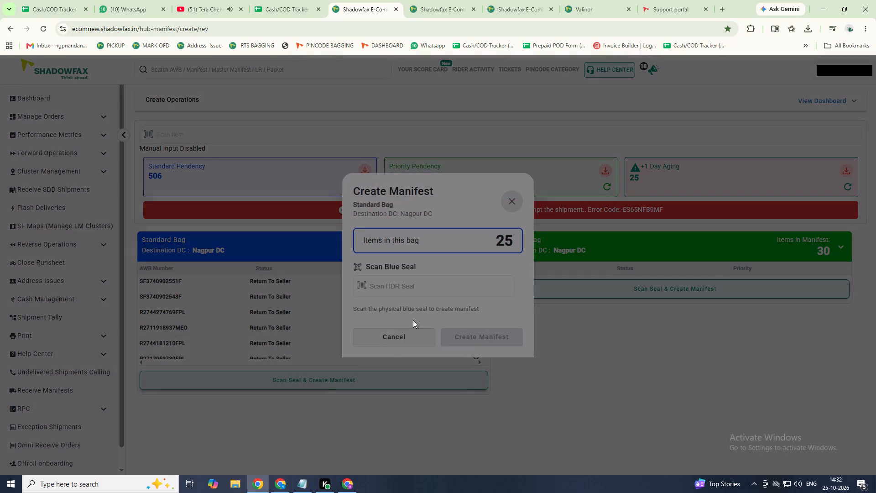
pyautogui.click(425, 288)
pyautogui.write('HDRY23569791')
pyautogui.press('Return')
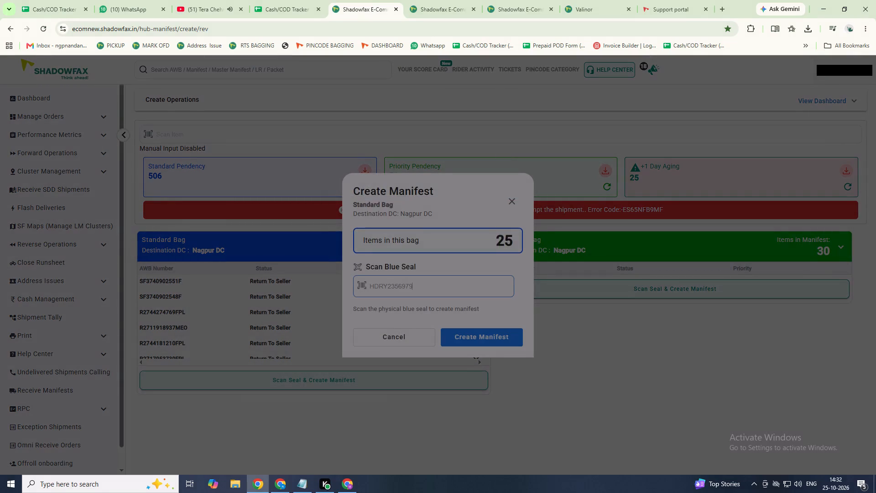
pyautogui.click(459, 341)
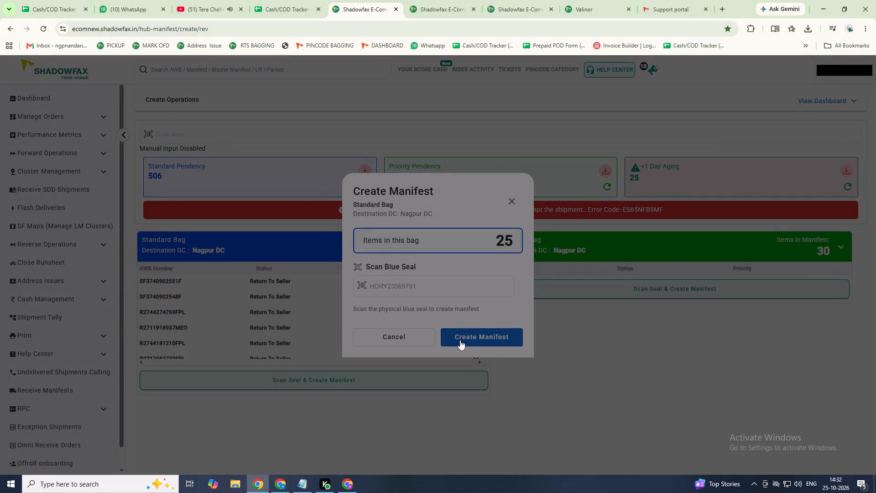
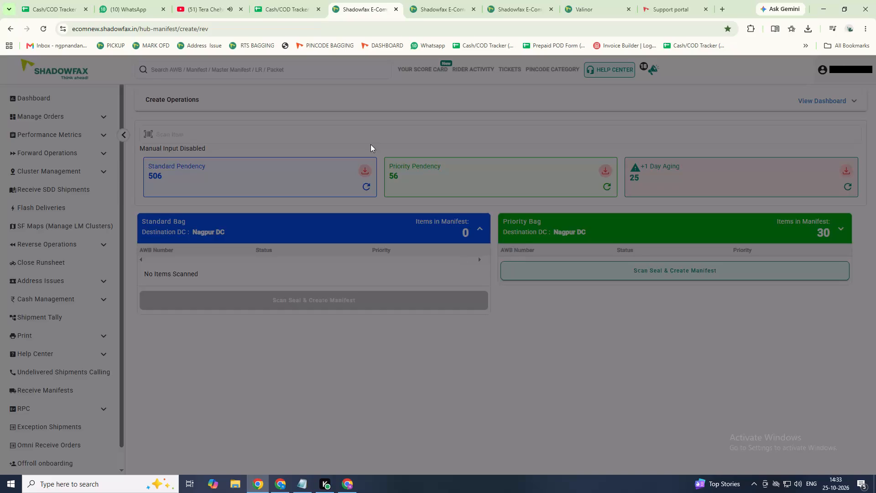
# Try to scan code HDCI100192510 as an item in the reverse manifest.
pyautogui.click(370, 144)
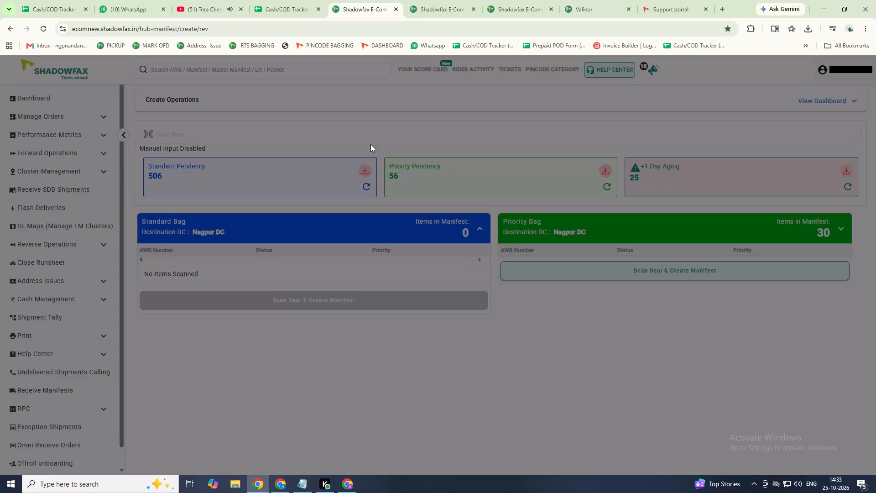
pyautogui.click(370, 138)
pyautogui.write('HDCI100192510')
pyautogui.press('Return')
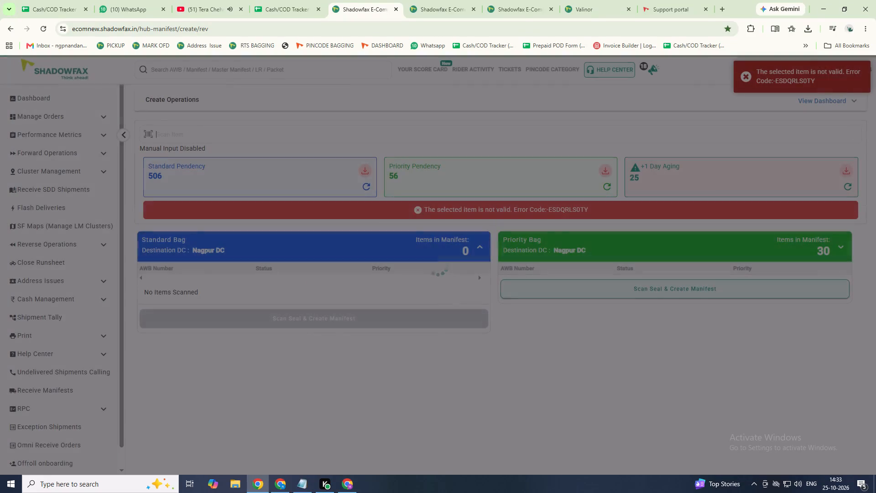
# Create the priority bag manifest for Nagpur DC with green seal HDCI100192510.
pyautogui.click(531, 296)
pyautogui.click(433, 278)
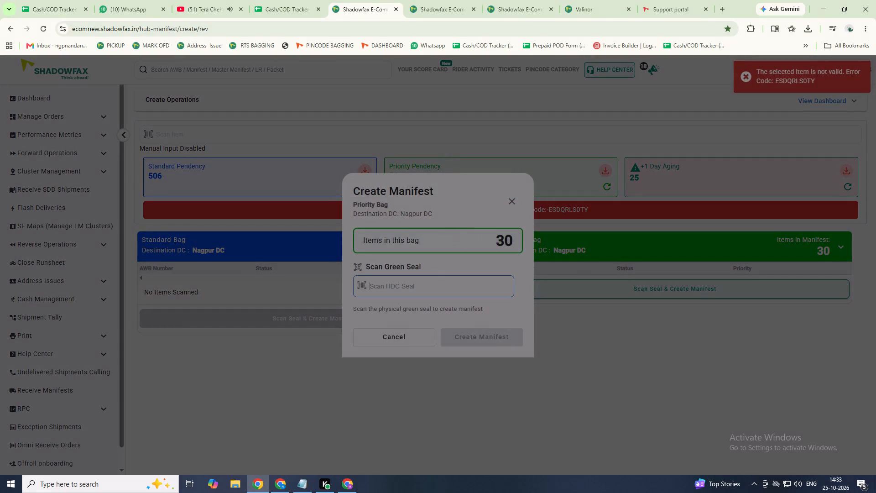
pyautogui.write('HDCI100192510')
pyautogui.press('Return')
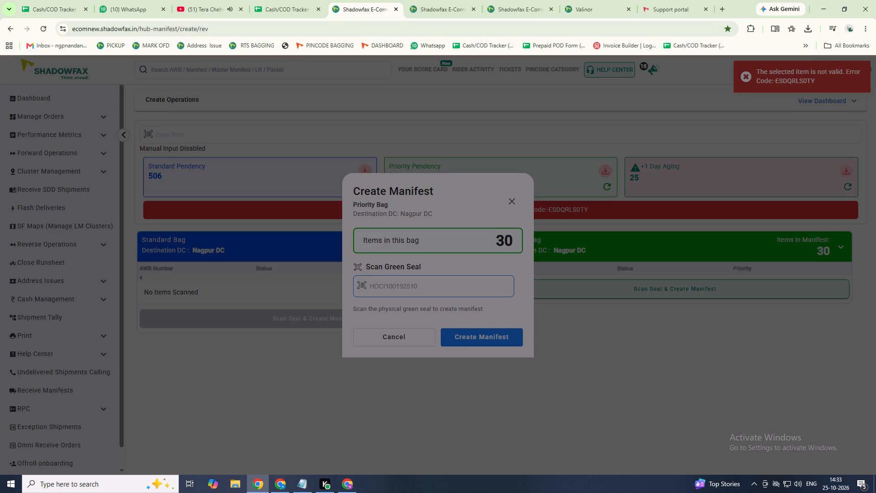
pyautogui.click(463, 341)
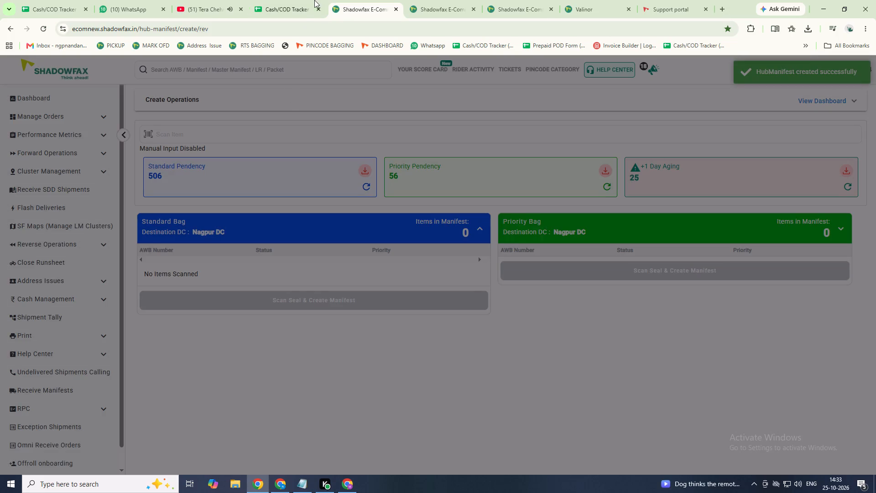
pyautogui.click(440, 0)
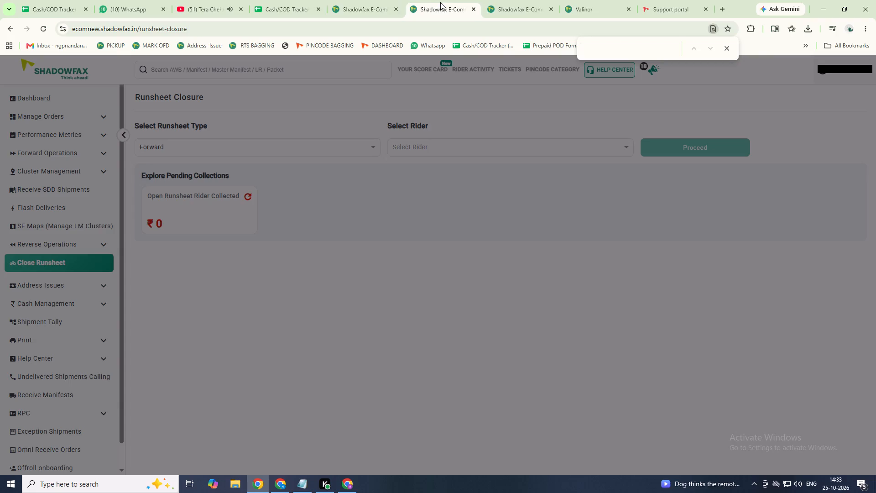
pyautogui.click(33, 114)
pyautogui.click(48, 150)
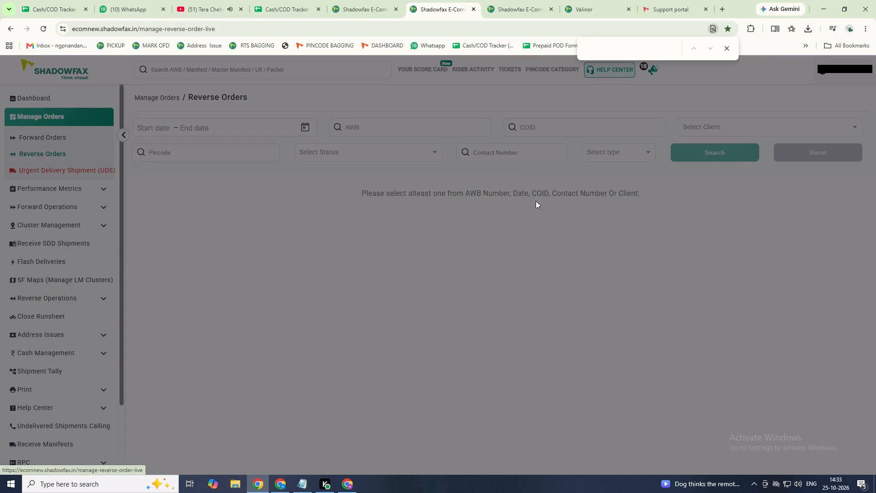
pyautogui.click(480, 110)
pyautogui.click(477, 120)
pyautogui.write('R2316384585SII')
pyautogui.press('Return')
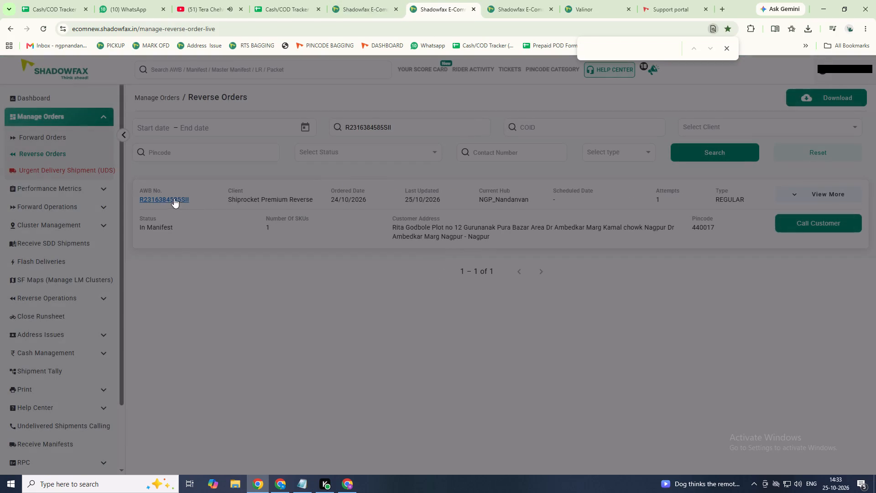
pyautogui.click(174, 198)
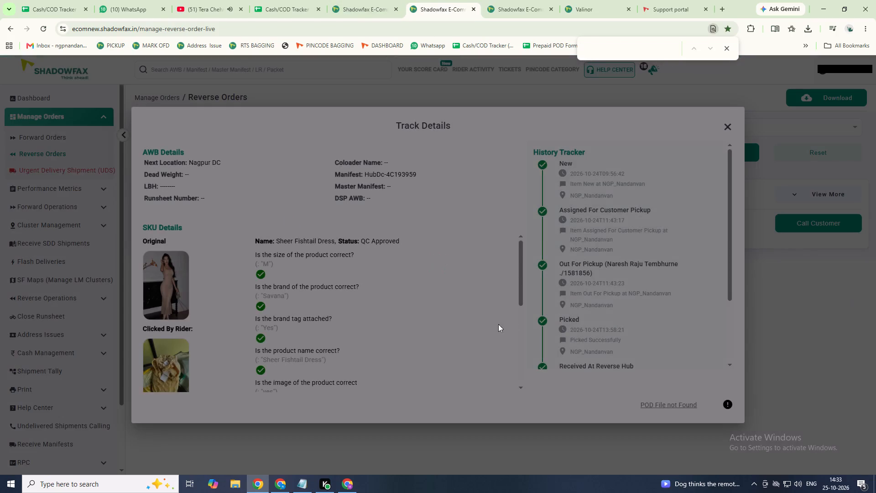
pyautogui.scroll(-2, 365, 336)
pyautogui.scroll(3, 365, 337)
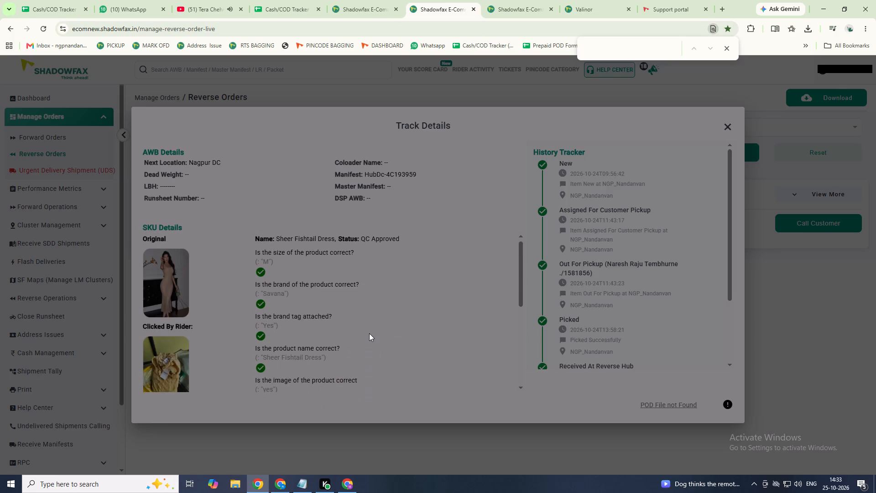
pyautogui.click(772, 307)
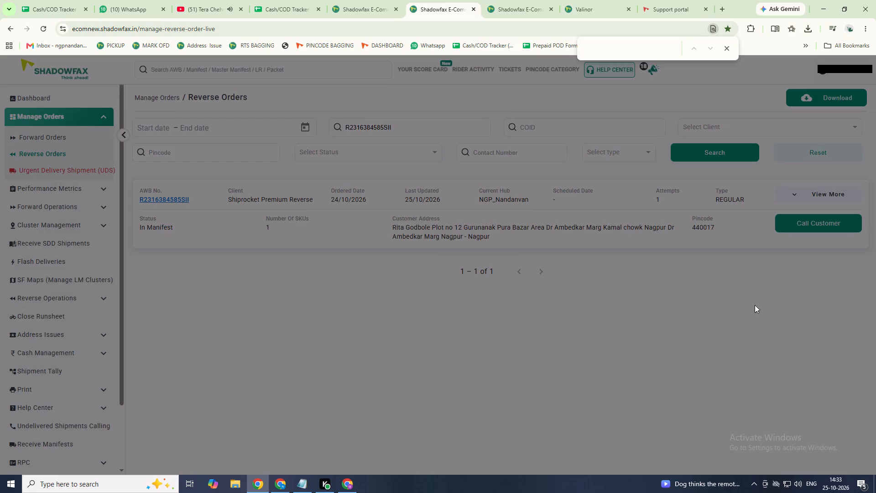
pyautogui.click(388, 0)
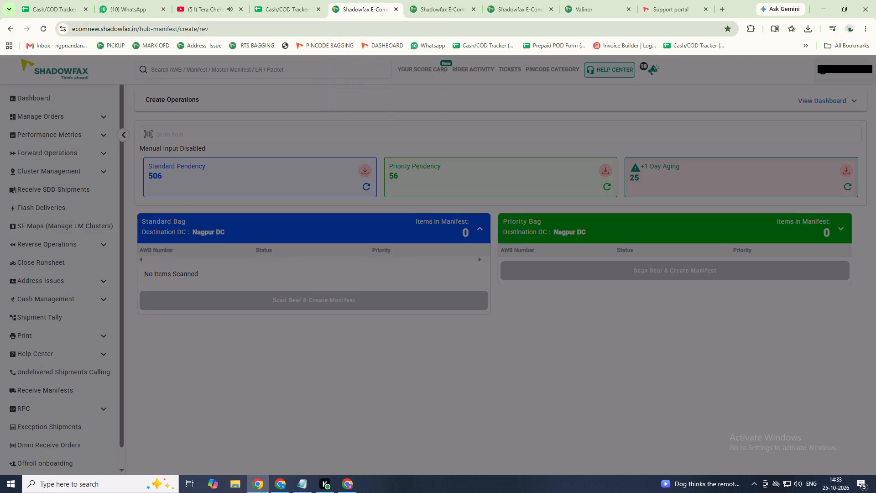
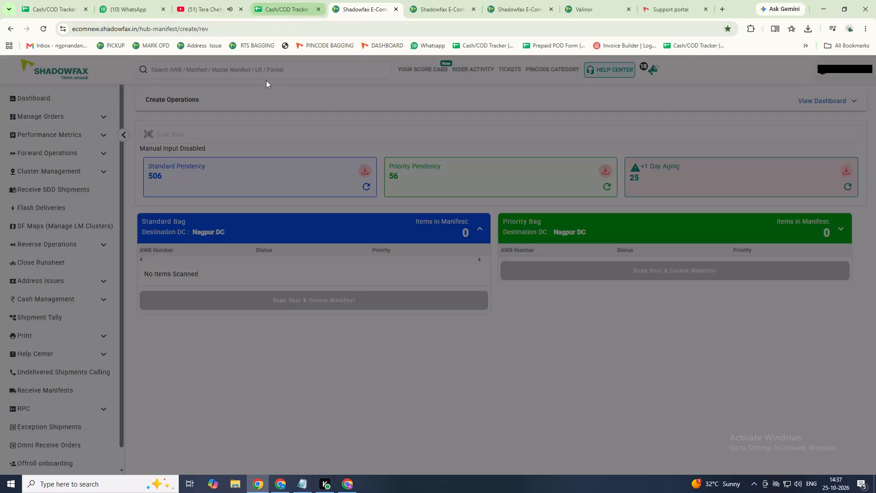
pyautogui.click(264, 123)
pyautogui.click(266, 128)
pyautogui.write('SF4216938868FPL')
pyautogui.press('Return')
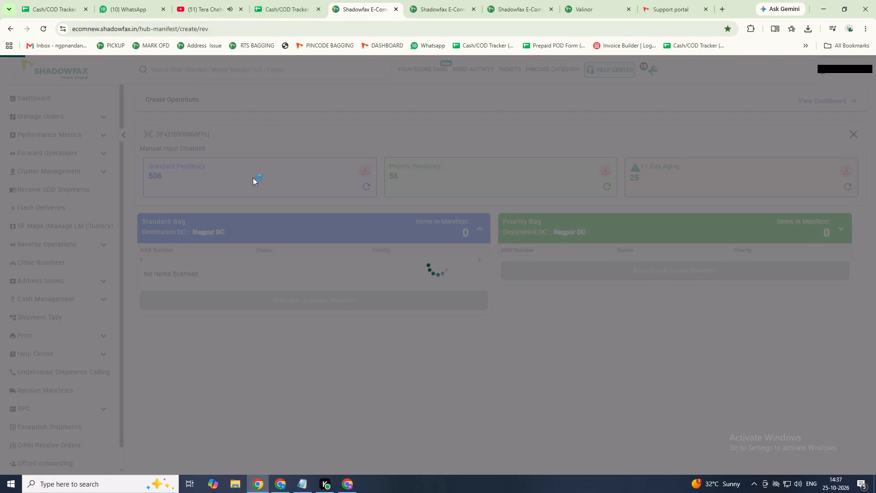
pyautogui.click(297, 346)
pyautogui.click(382, 283)
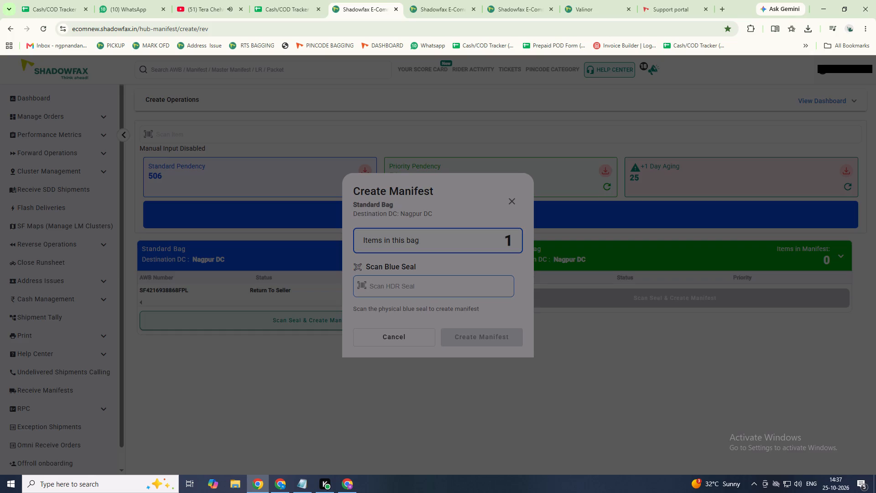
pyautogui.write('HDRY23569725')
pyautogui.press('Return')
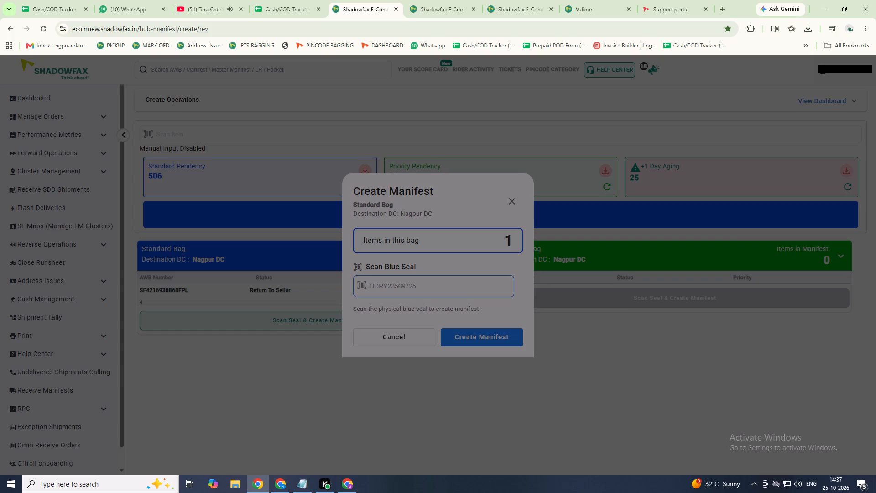
pyautogui.click(494, 336)
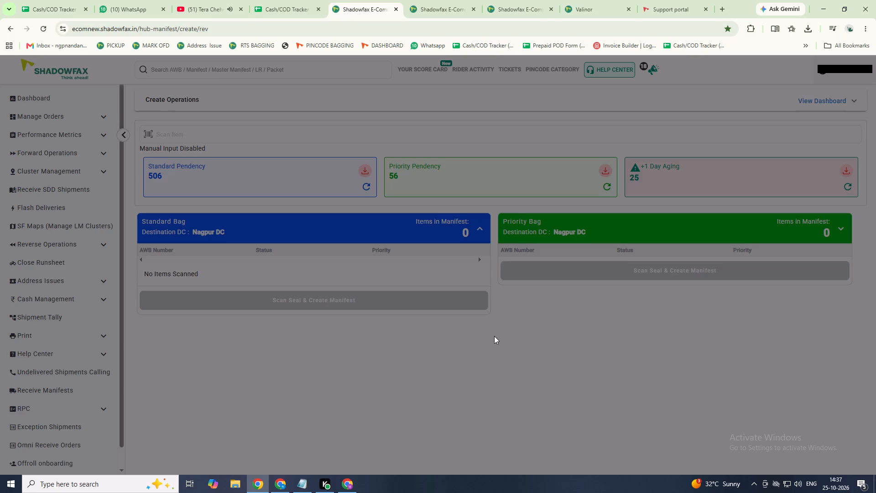
pyautogui.click(35, 320)
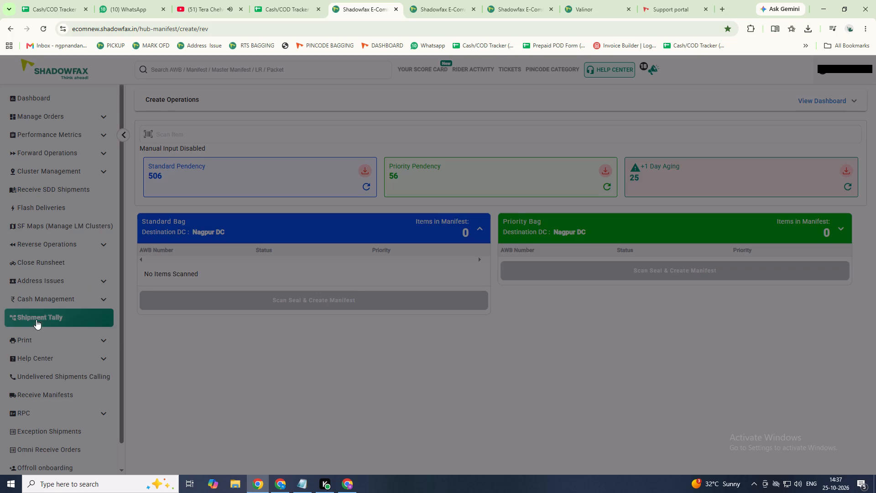
pyautogui.click(177, 236)
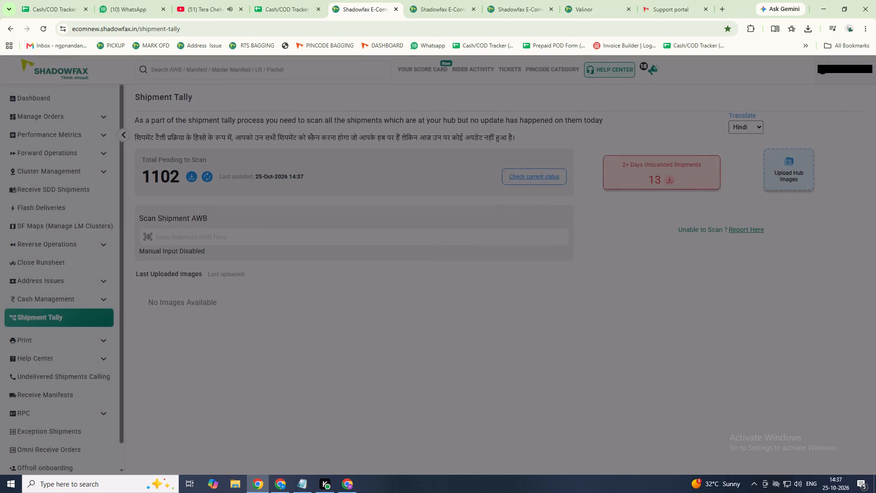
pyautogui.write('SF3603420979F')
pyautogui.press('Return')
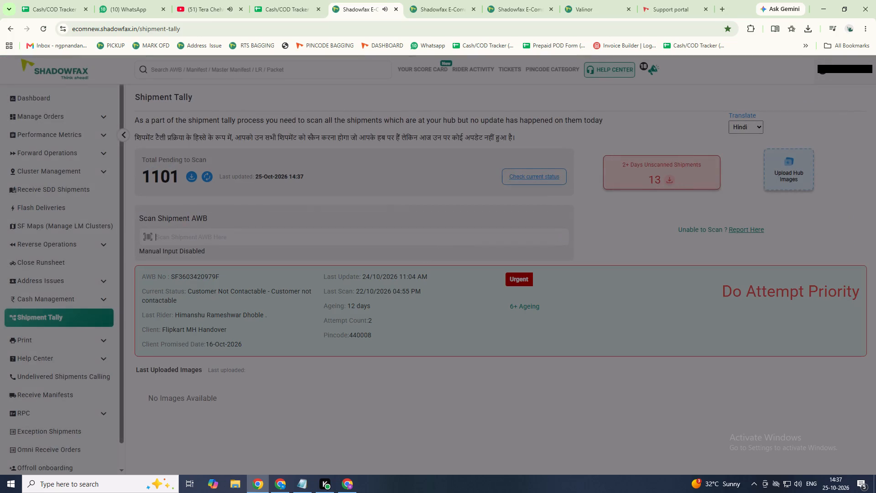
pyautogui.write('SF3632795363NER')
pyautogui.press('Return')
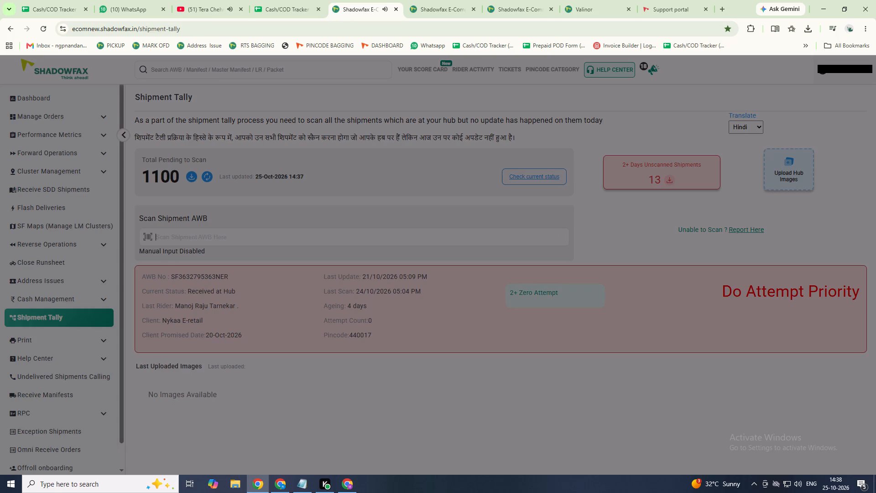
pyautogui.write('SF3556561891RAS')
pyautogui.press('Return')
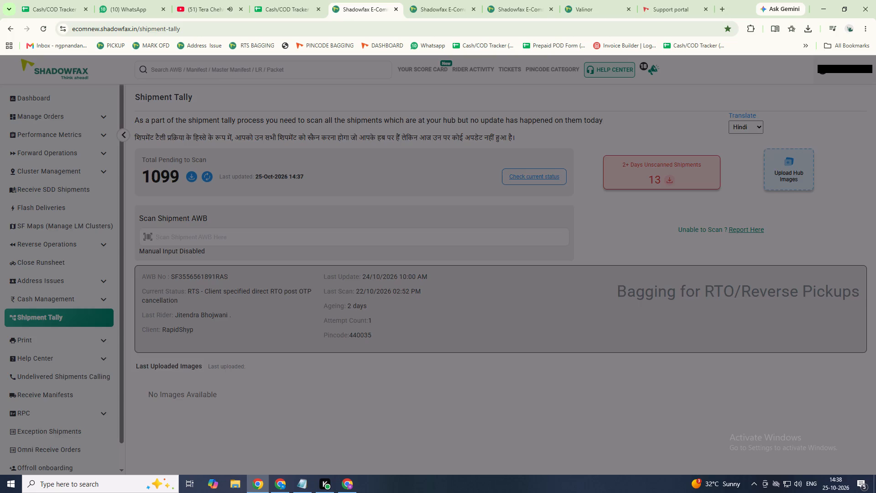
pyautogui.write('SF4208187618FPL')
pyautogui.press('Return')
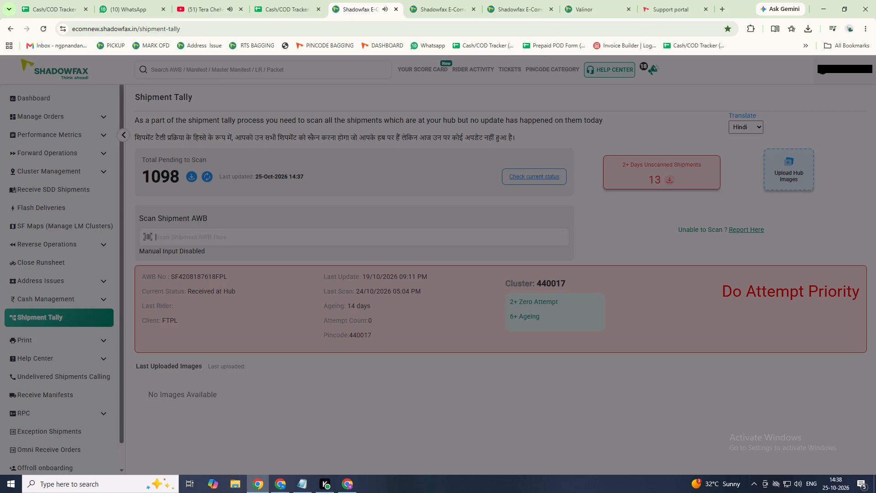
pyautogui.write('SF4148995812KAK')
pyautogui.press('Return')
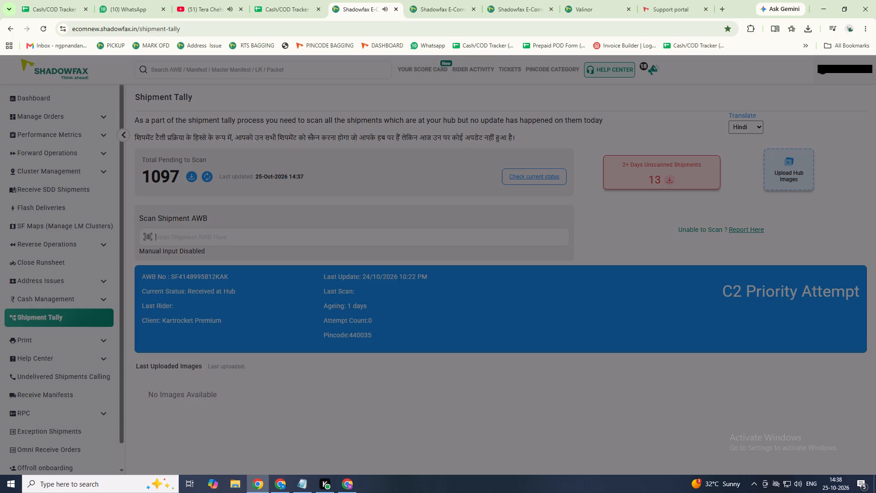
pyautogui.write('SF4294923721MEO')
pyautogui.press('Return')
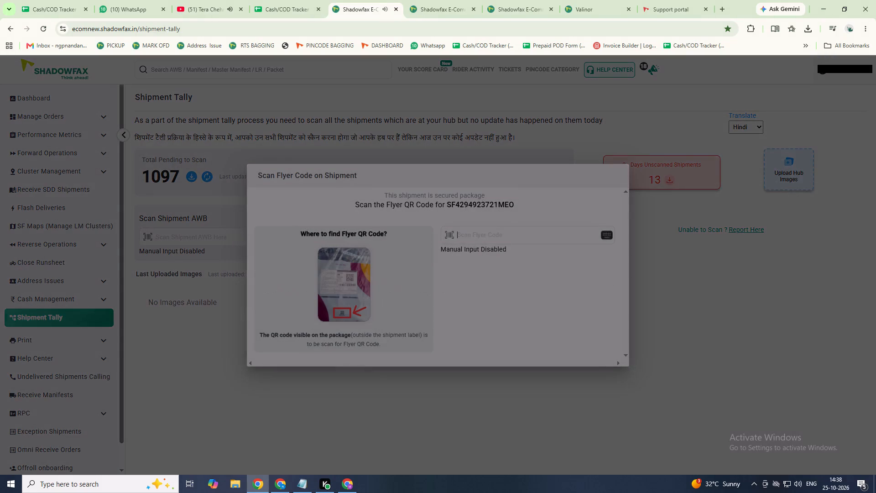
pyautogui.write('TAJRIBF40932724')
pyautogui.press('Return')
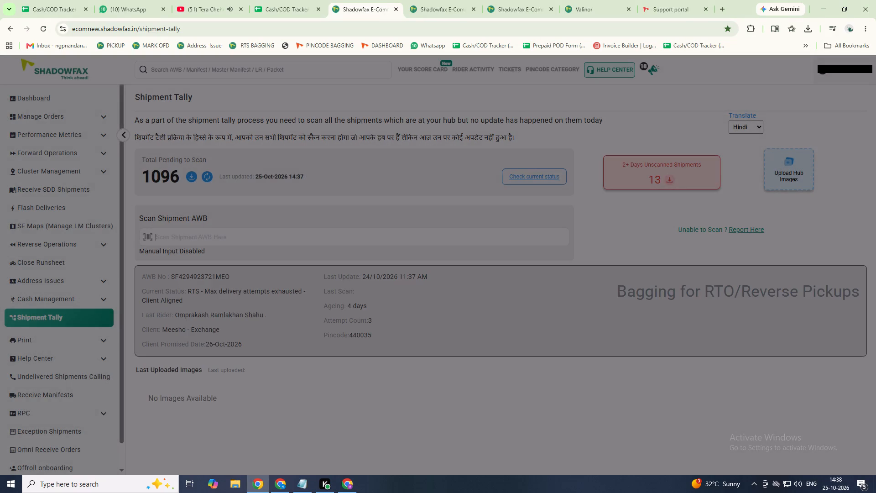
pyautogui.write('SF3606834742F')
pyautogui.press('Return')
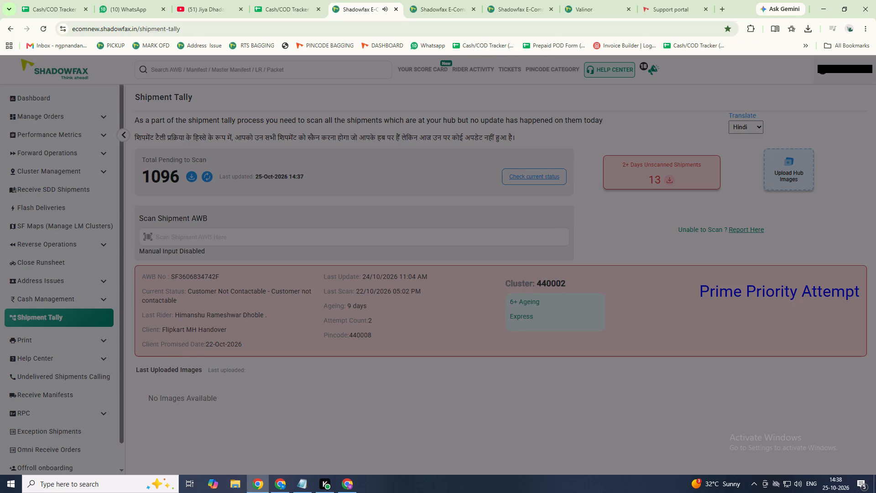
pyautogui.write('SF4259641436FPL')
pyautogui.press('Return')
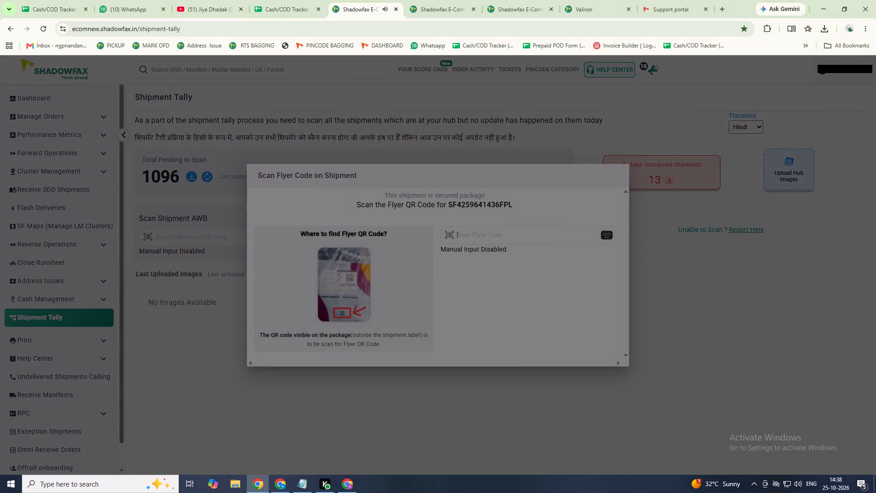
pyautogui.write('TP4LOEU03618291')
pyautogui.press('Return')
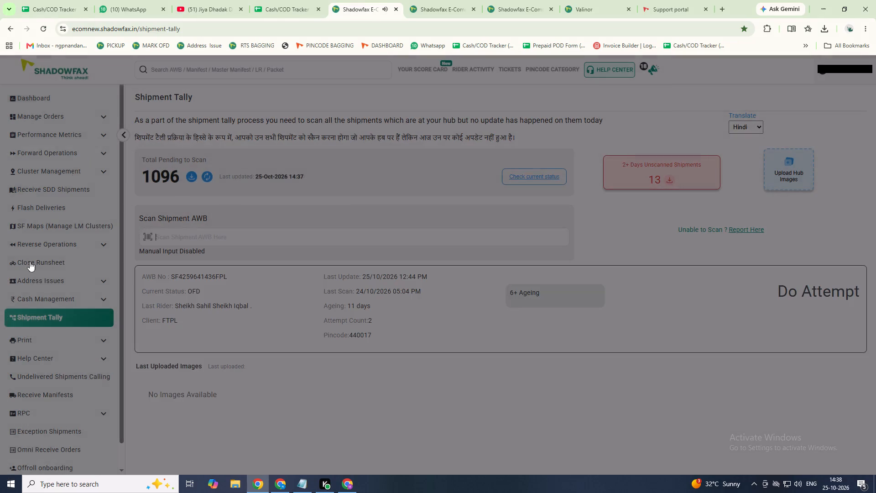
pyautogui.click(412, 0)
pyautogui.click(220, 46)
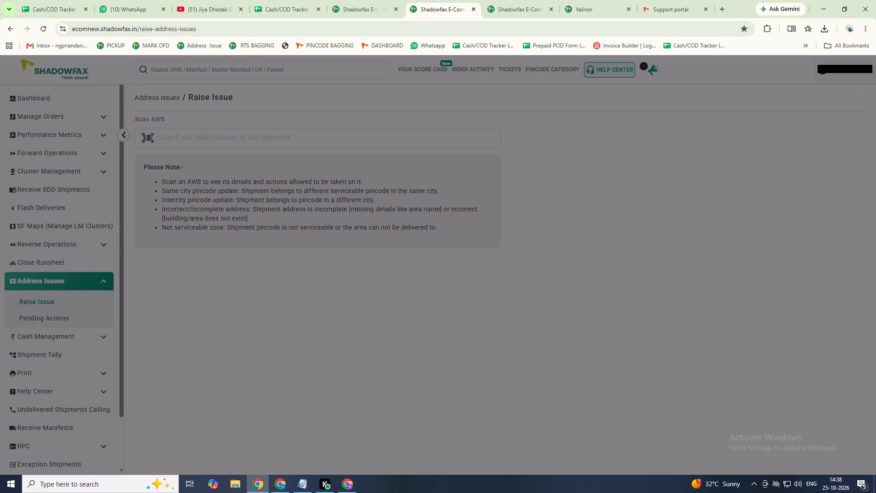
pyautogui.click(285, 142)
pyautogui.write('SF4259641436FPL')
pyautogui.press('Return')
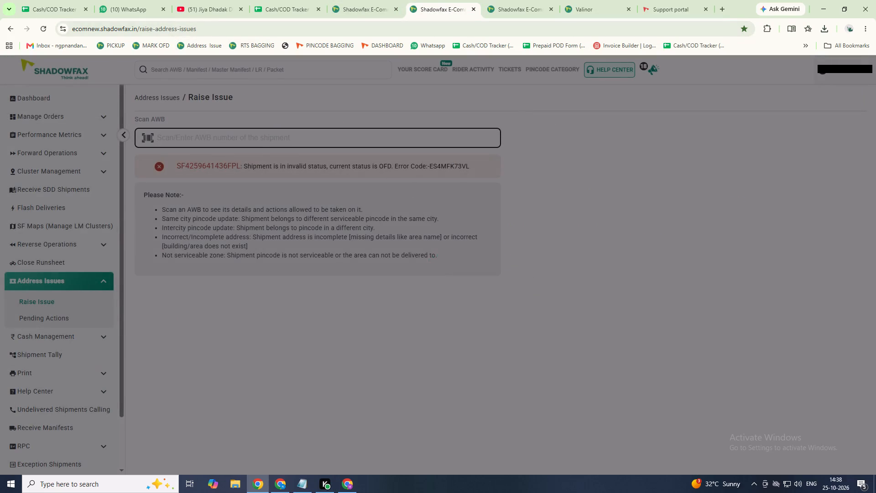
pyautogui.click(177, 70)
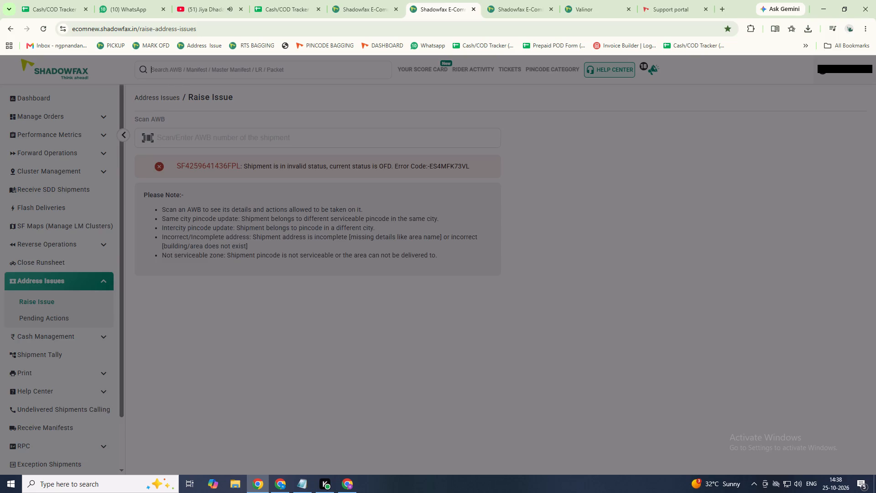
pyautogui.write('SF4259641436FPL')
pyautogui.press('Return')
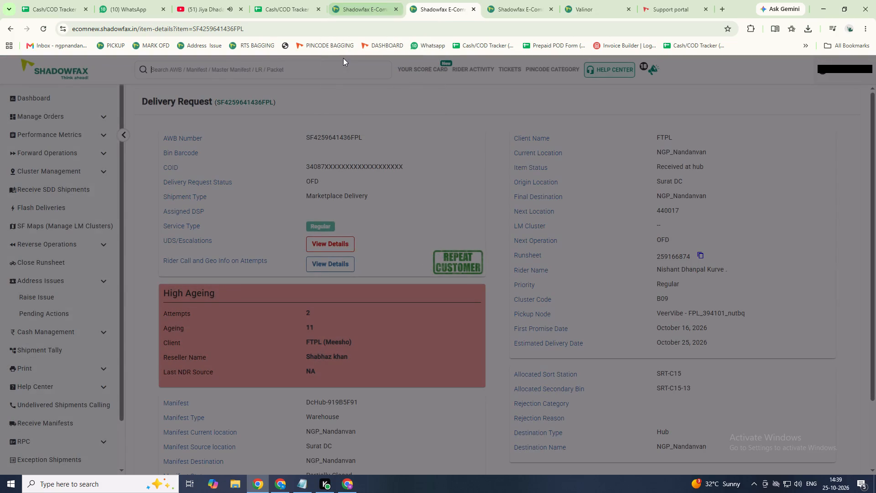
pyautogui.click(336, 71)
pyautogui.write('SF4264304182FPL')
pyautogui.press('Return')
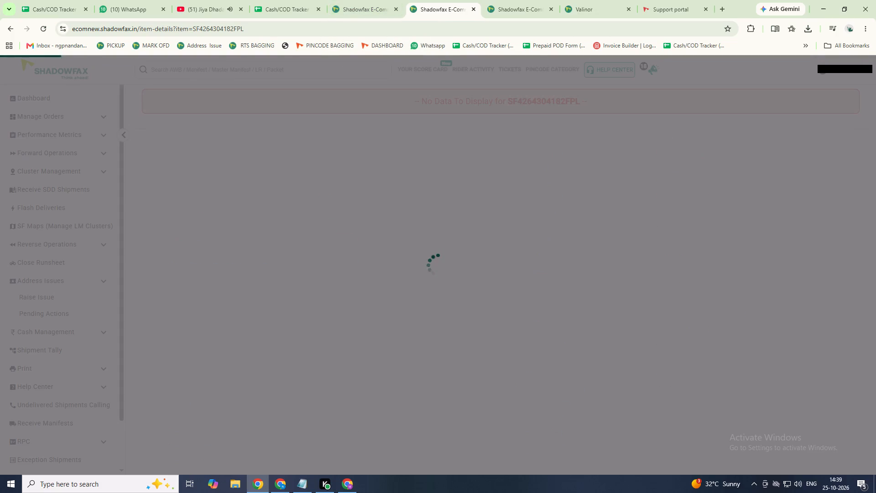
pyautogui.click(331, 66)
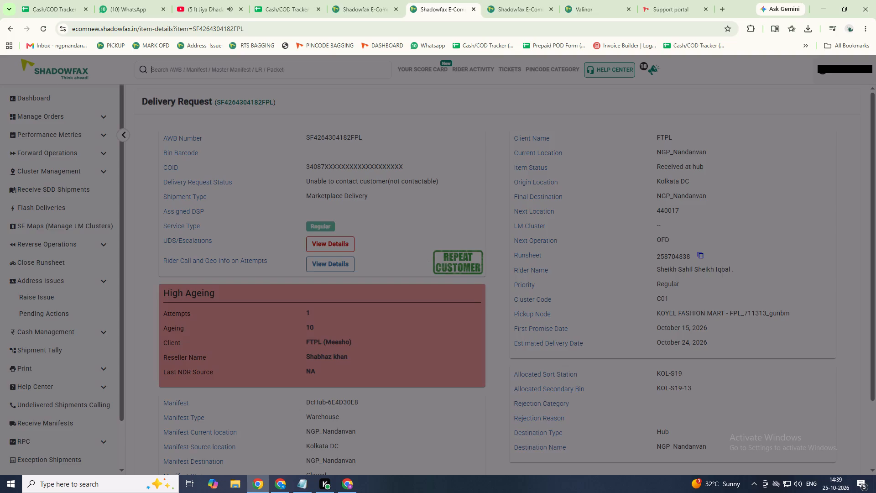
pyautogui.click(377, 9)
pyautogui.click(465, 0)
pyautogui.click(198, 49)
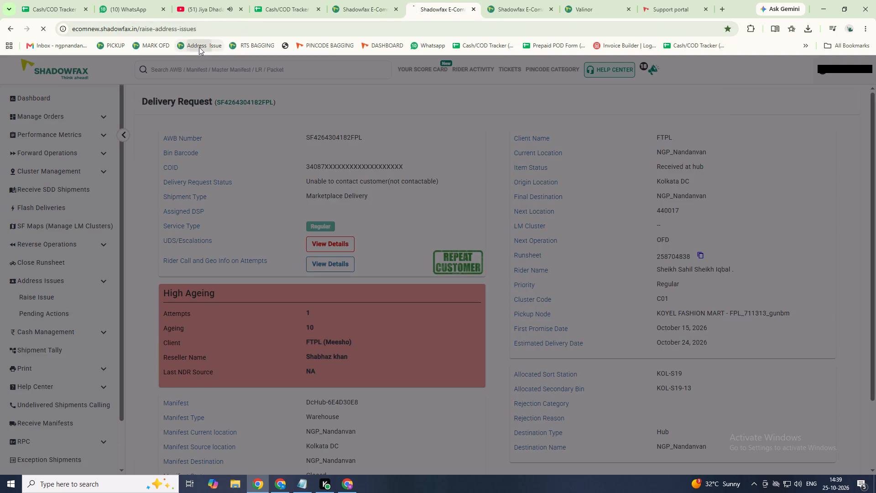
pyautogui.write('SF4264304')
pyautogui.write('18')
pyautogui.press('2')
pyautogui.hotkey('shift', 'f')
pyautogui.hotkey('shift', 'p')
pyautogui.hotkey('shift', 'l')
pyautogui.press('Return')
pyautogui.click(521, 356)
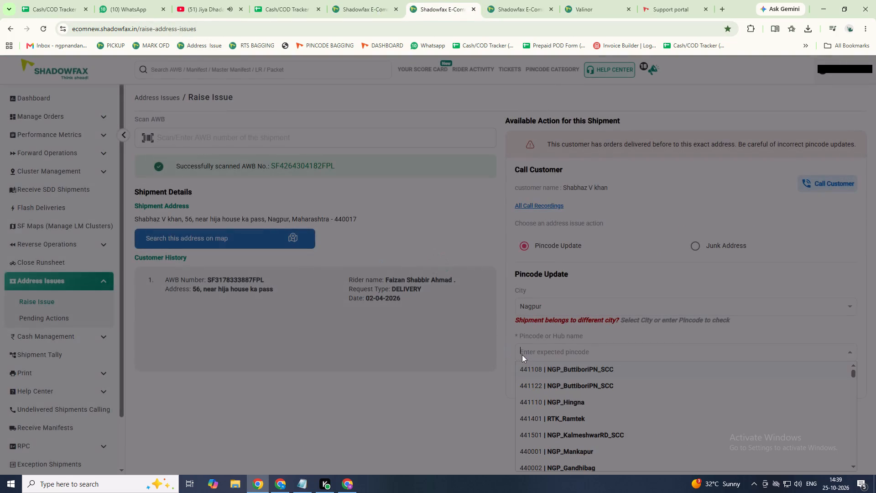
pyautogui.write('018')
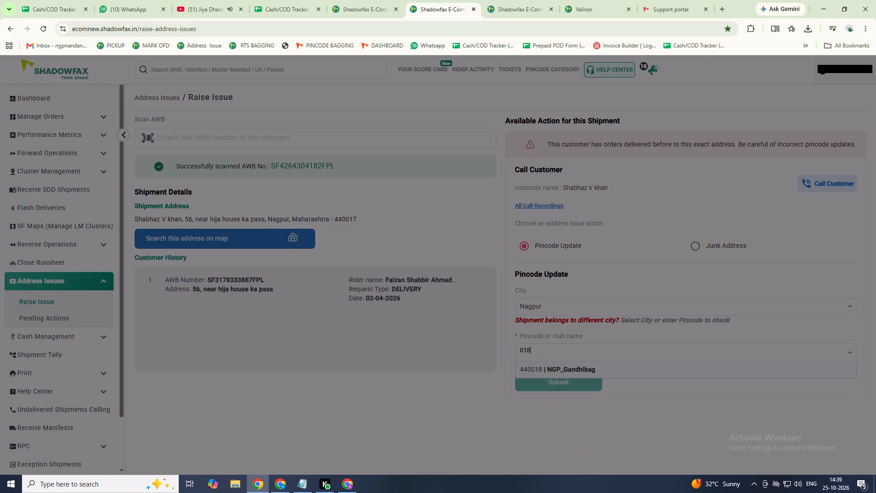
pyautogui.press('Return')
pyautogui.click(545, 382)
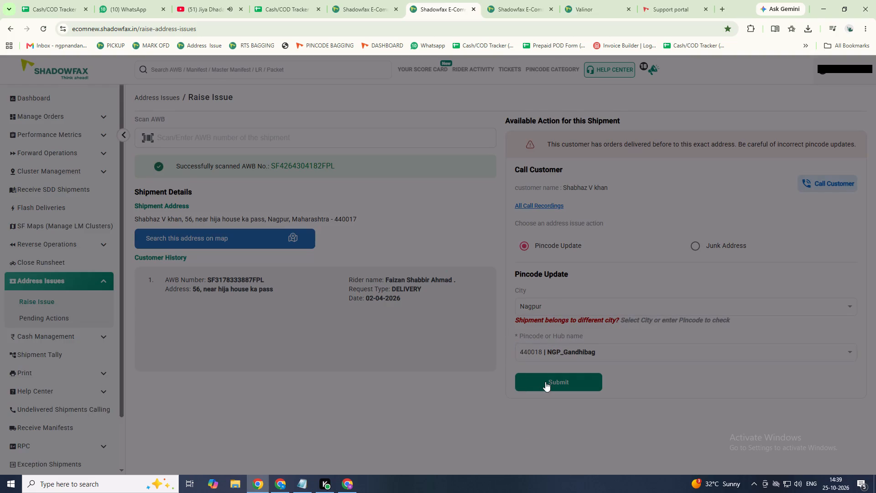
pyautogui.click(480, 283)
pyautogui.click(484, 291)
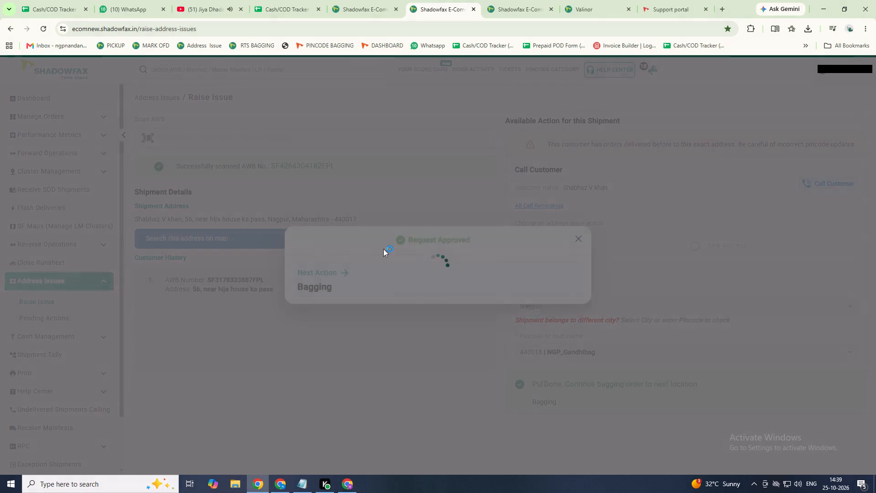
pyautogui.doubleClick(290, 144)
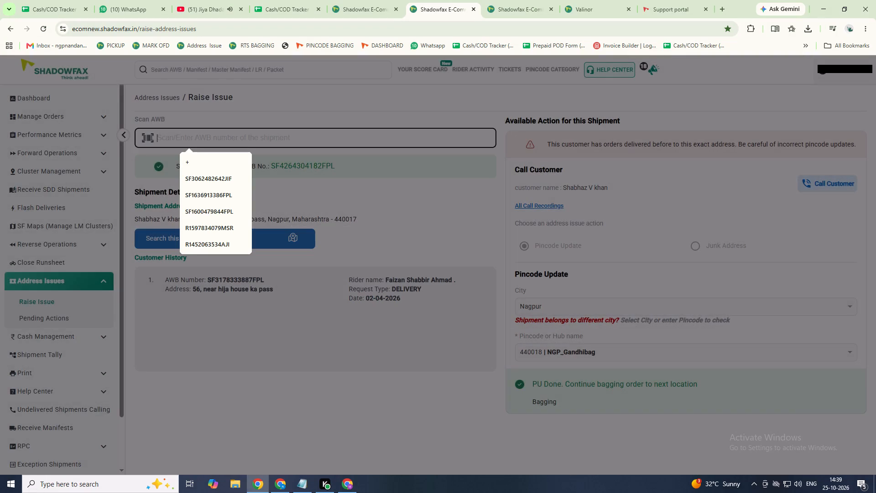
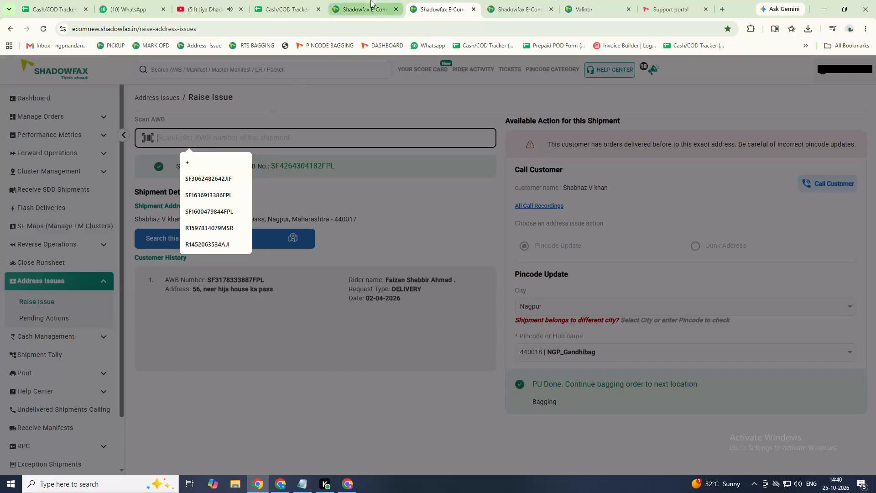
pyautogui.click(310, 236)
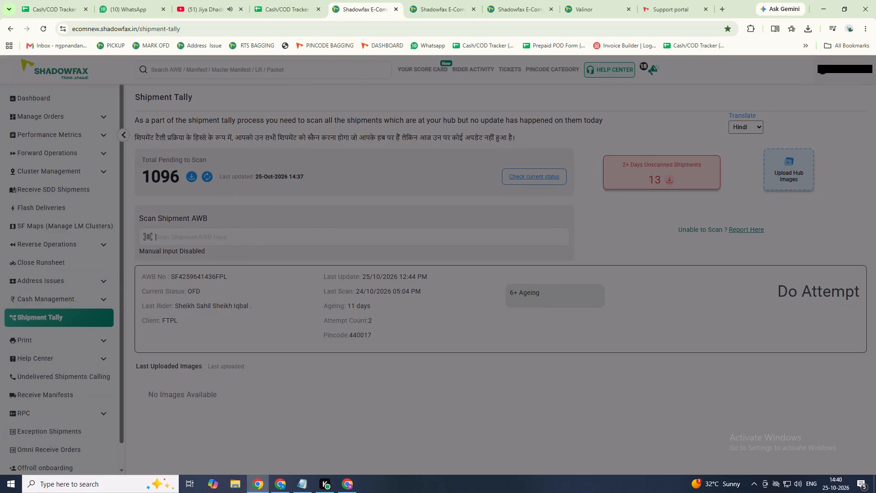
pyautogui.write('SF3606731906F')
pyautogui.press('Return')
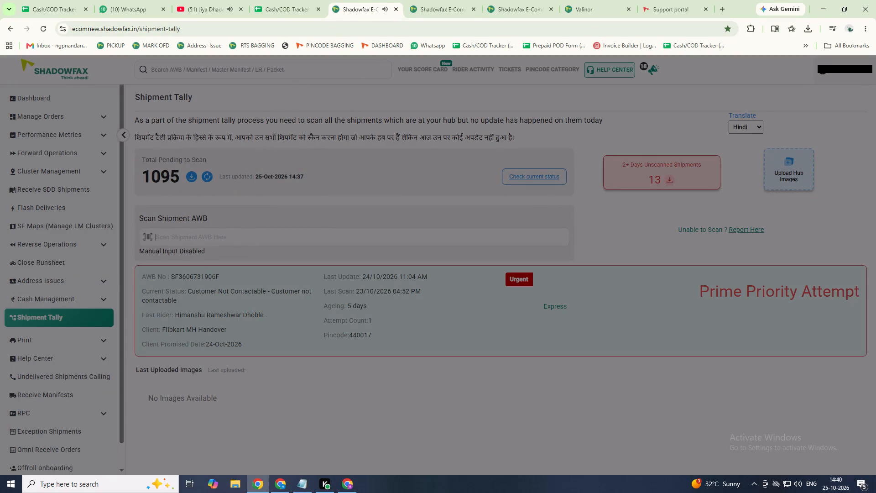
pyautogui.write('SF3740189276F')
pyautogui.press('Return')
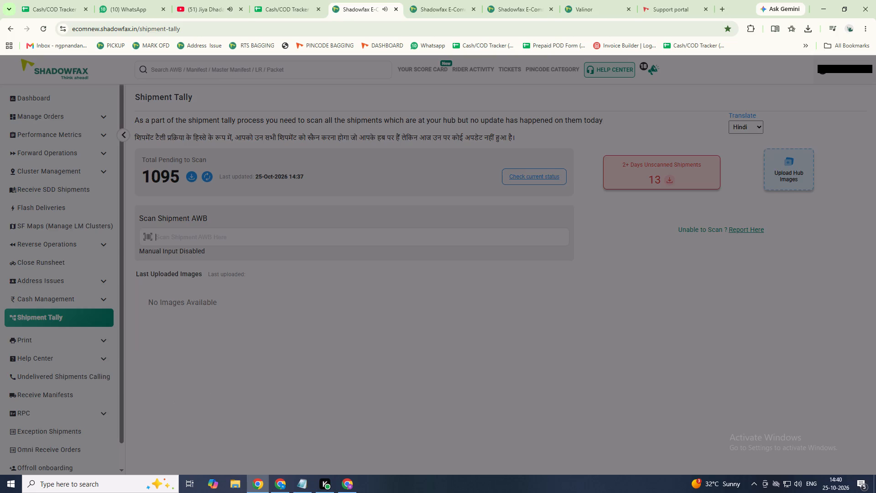